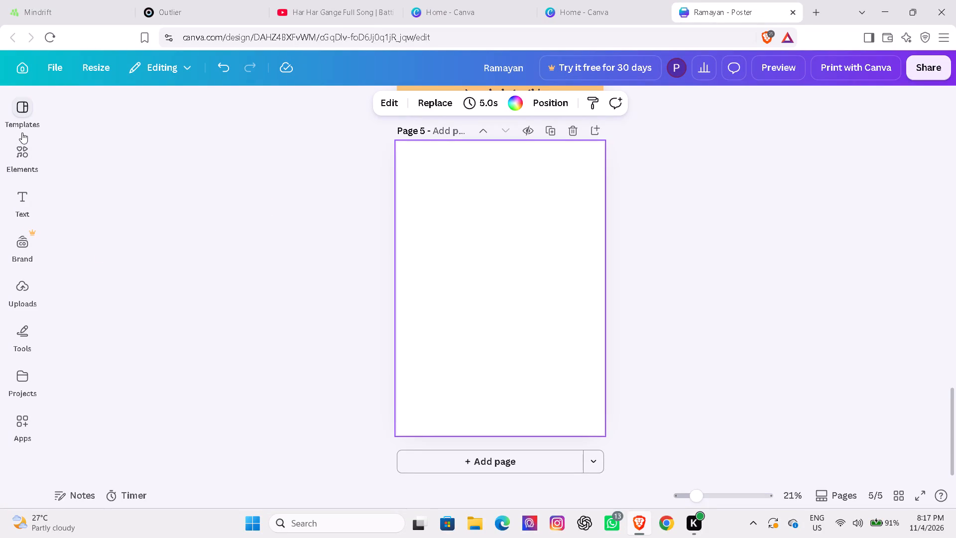
Open the Elements library search for the blank page 5.
{"action": "left_click", "coordinate": [22, 145]}
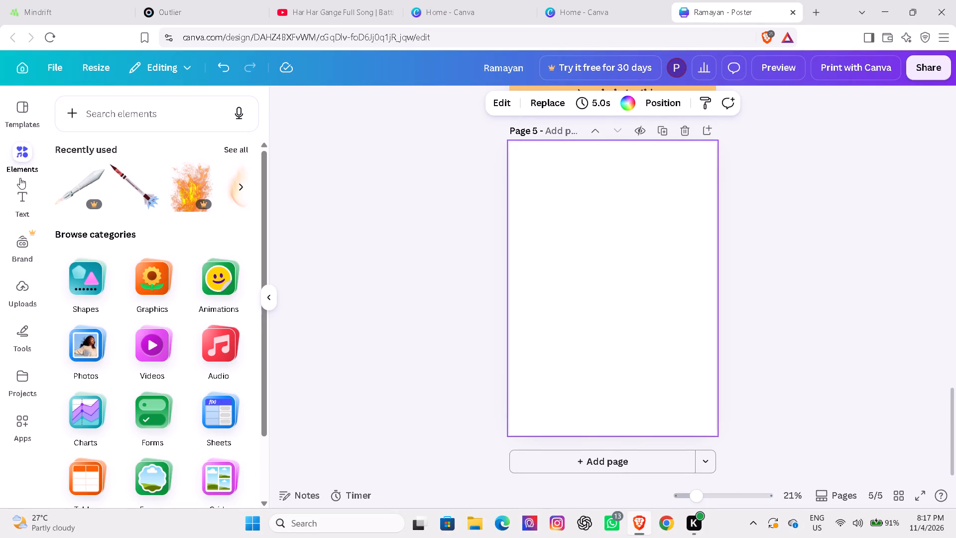
{"action": "left_click", "coordinate": [97, 107]}
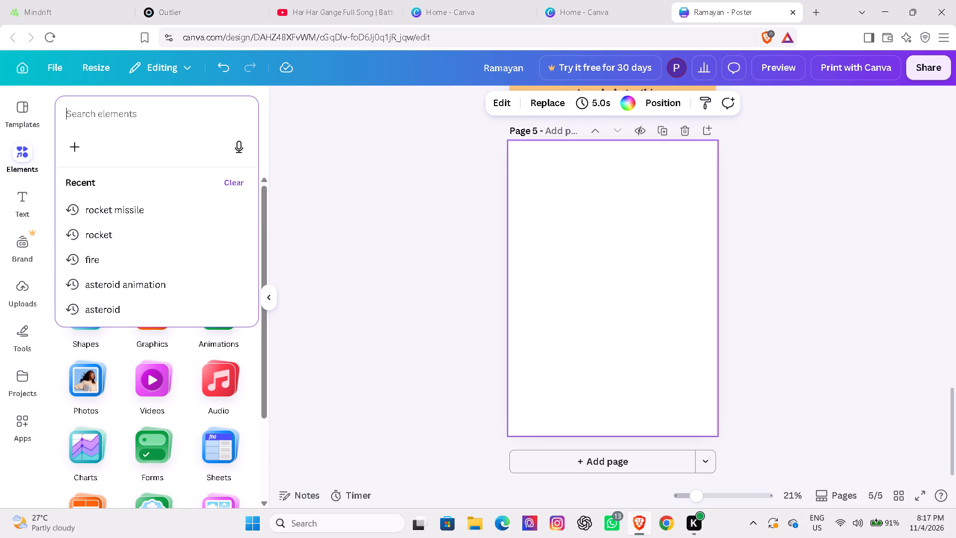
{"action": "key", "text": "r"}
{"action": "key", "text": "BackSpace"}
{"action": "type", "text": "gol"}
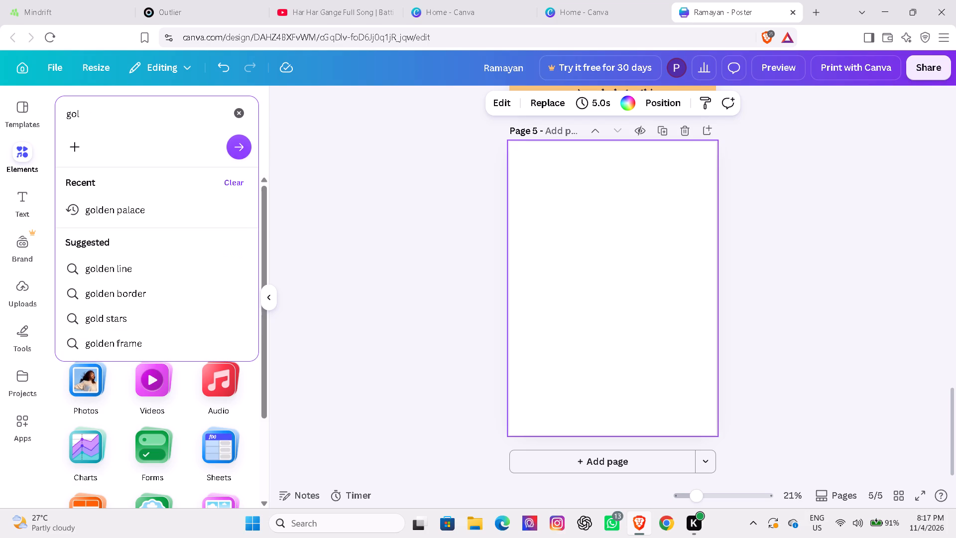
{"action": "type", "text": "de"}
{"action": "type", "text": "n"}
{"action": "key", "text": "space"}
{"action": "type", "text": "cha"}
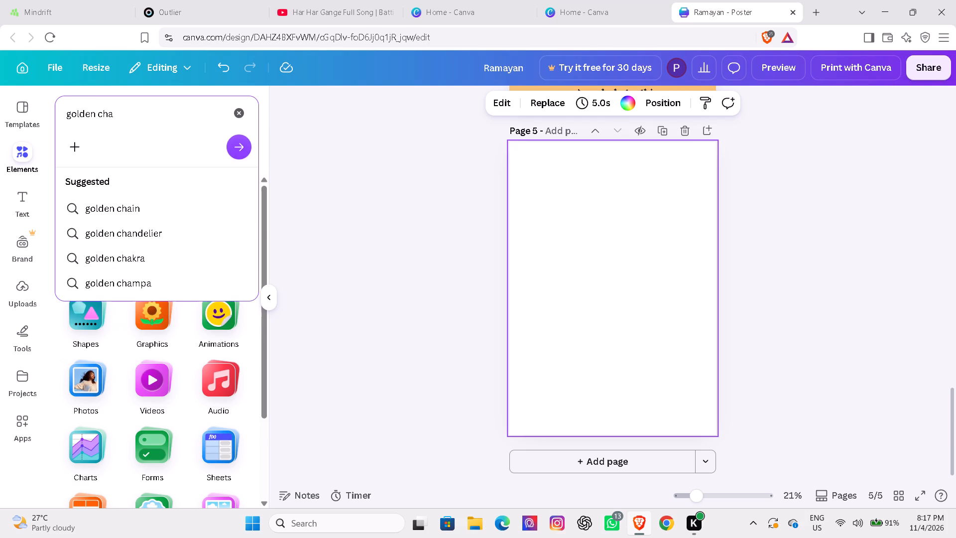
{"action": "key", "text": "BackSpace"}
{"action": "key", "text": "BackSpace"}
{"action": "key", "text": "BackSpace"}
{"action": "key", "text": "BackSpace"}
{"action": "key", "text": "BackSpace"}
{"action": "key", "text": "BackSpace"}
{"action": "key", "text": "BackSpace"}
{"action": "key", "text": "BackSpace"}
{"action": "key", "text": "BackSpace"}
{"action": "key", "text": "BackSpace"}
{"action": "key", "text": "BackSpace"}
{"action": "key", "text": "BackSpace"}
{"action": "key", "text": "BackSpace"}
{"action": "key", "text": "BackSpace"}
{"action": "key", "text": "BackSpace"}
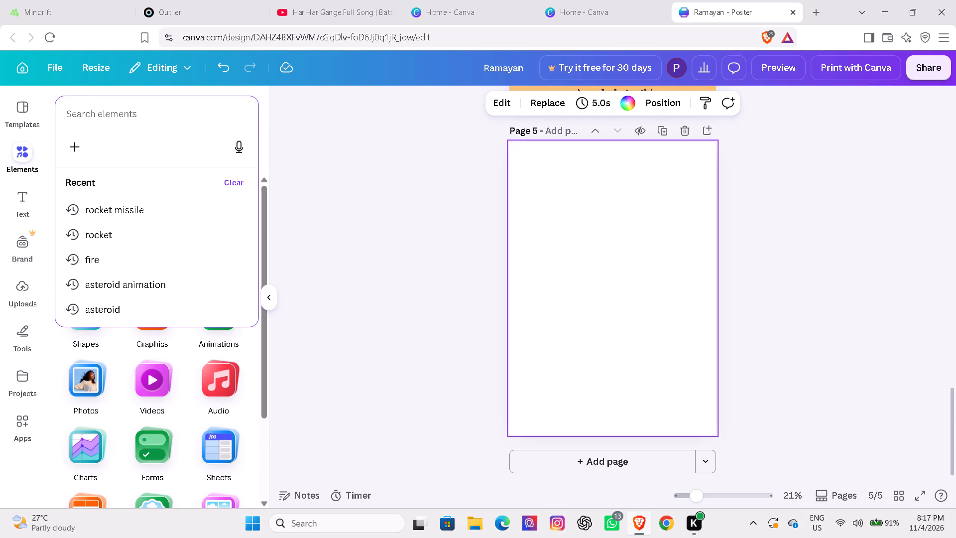
Search the elements for "ravan sitting" and add the full-colour ten-headed Ravana holding a sword from the graphics to page 5.
{"action": "type", "text": "ravan sitt"}
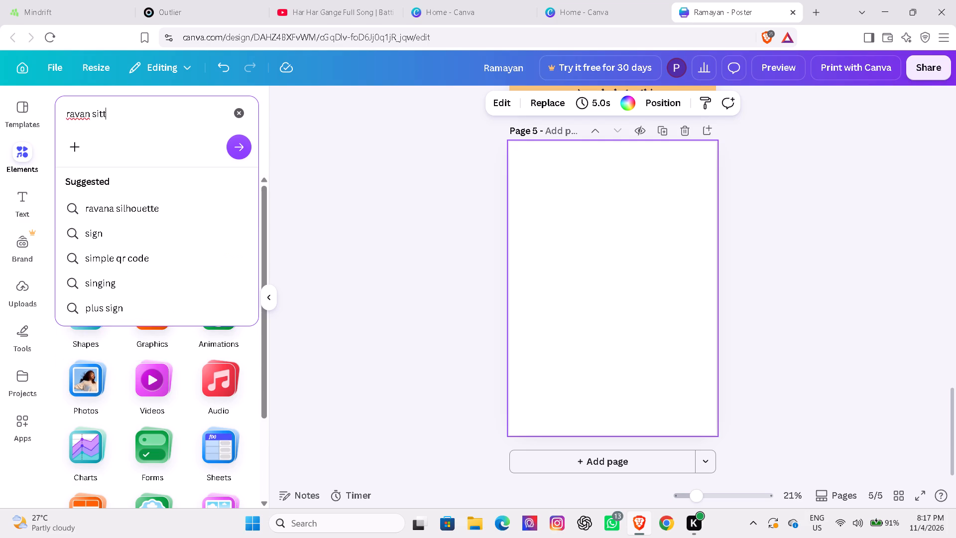
{"action": "type", "text": "ing"}
{"action": "key", "text": "Return"}
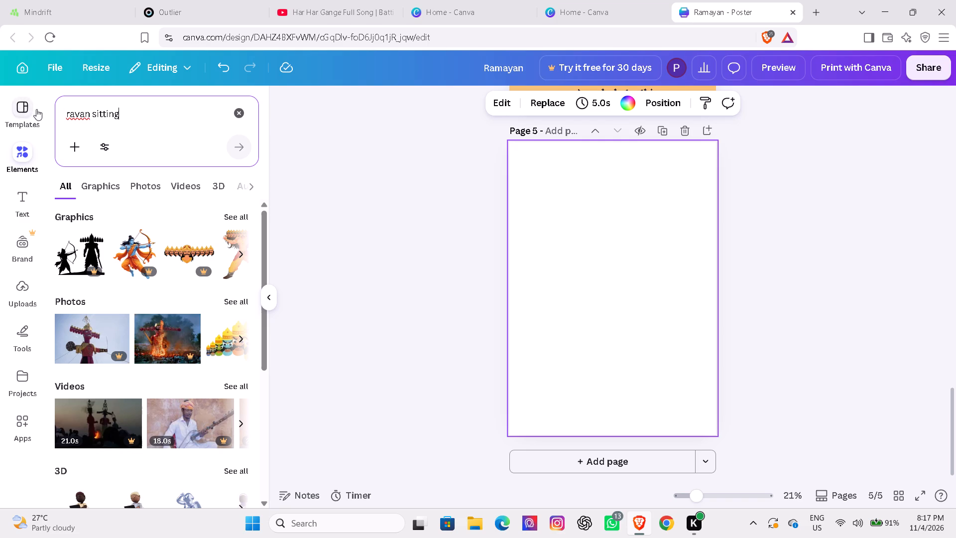
{"action": "left_click", "coordinate": [245, 217]}
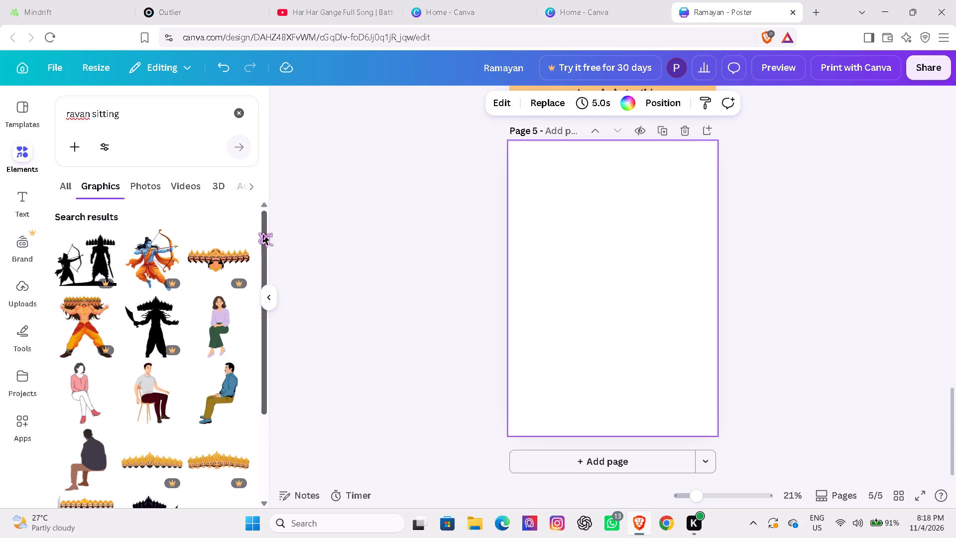
{"action": "left_click_drag", "start_coordinate": [263, 234], "coordinate": [263, 245]}
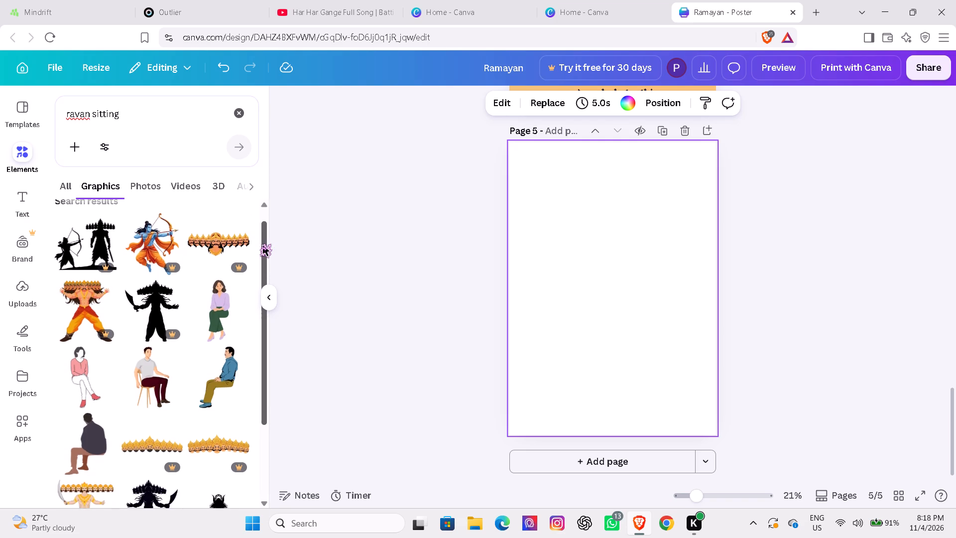
{"action": "left_click_drag", "start_coordinate": [263, 245], "coordinate": [265, 341]}
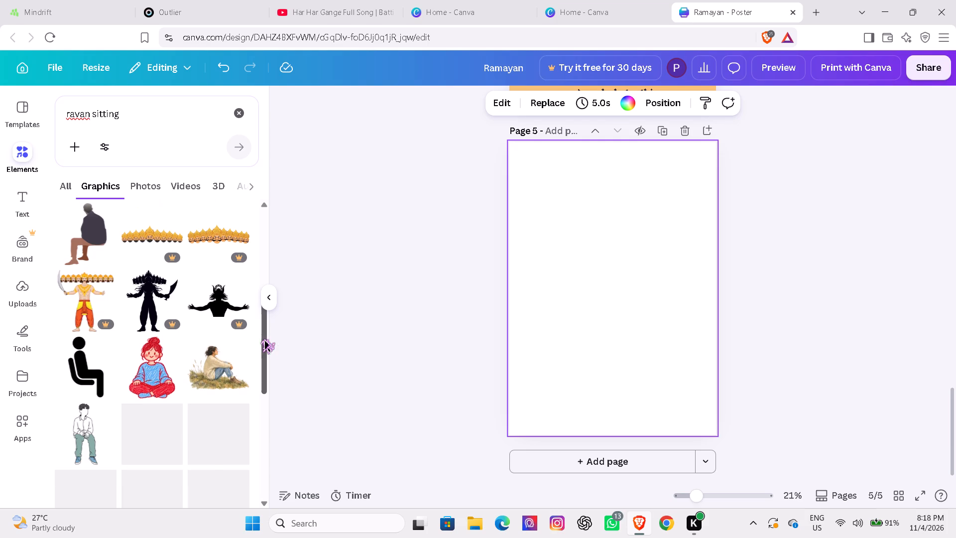
{"action": "left_click", "coordinate": [74, 309]}
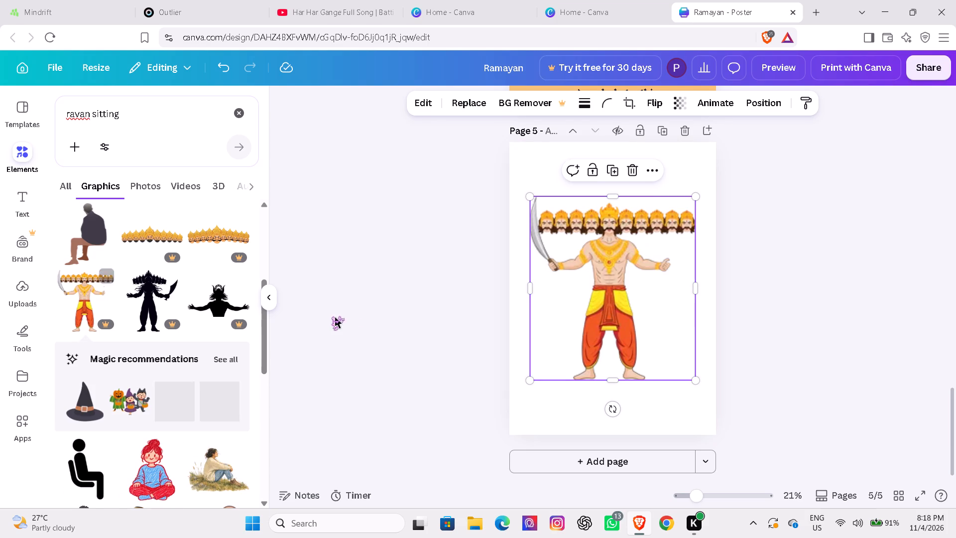
Shrink the Ravana graphic and place it centred in the upper half of page 5.
{"action": "left_click_drag", "start_coordinate": [551, 340], "coordinate": [552, 305]}
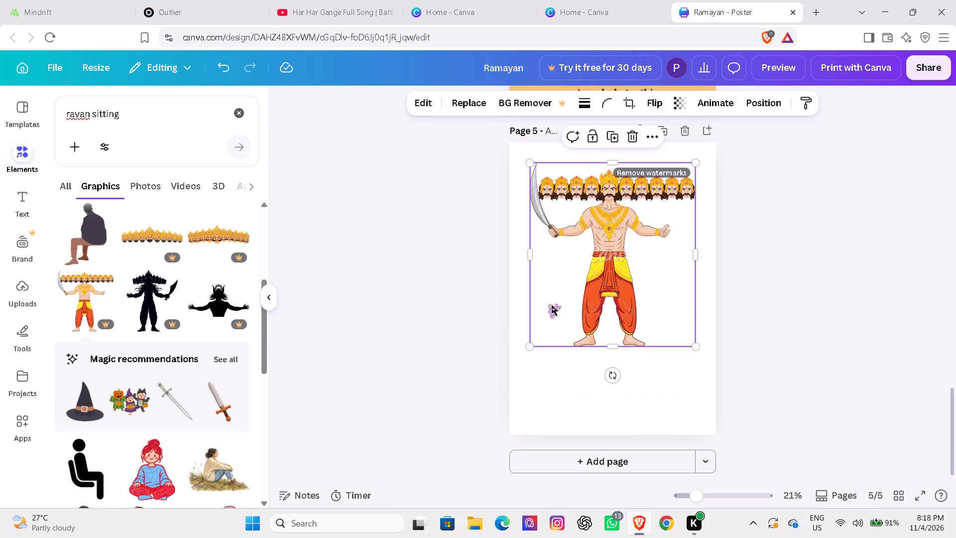
{"action": "left_click_drag", "start_coordinate": [532, 164], "coordinate": [555, 217]}
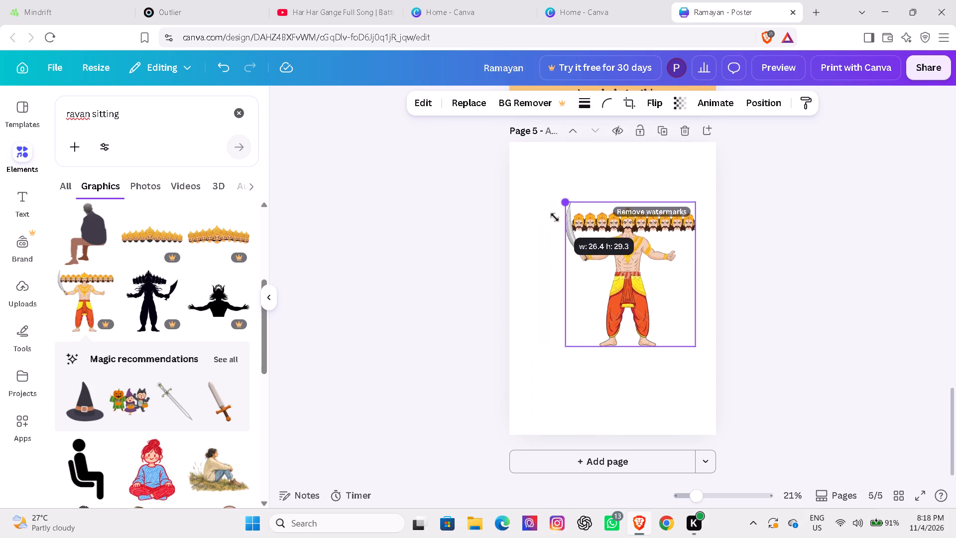
{"action": "left_click_drag", "start_coordinate": [555, 217], "coordinate": [555, 217]}
{"action": "left_click_drag", "start_coordinate": [652, 273], "coordinate": [630, 244]}
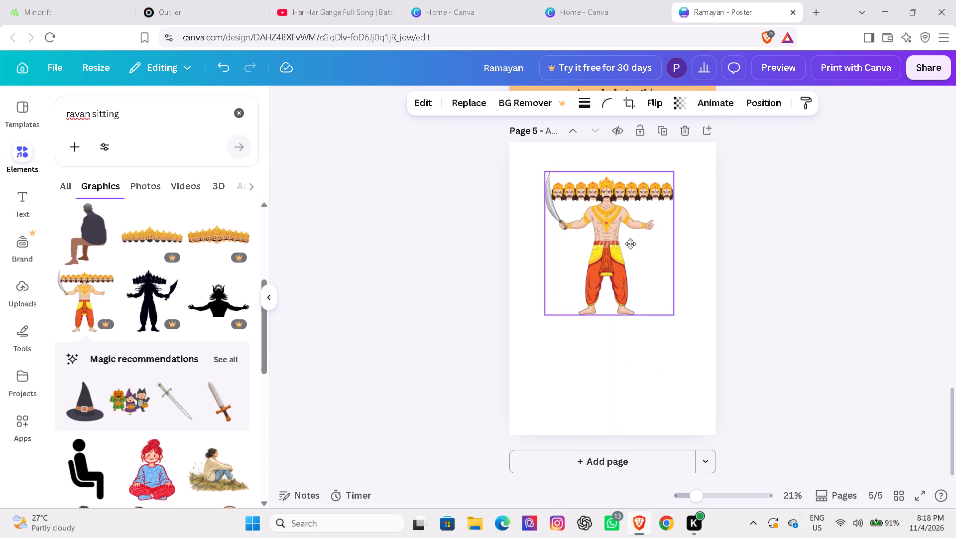
{"action": "left_click_drag", "start_coordinate": [630, 244], "coordinate": [630, 247]}
{"action": "left_click_drag", "start_coordinate": [681, 322], "coordinate": [680, 309]}
{"action": "left_click", "coordinate": [605, 277]}
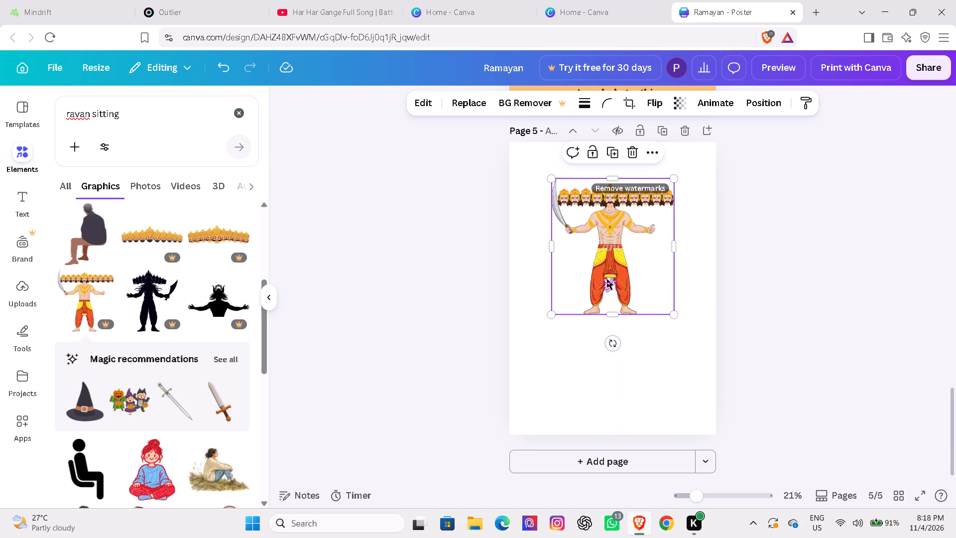
{"action": "left_click_drag", "start_coordinate": [607, 277], "coordinate": [606, 265]}
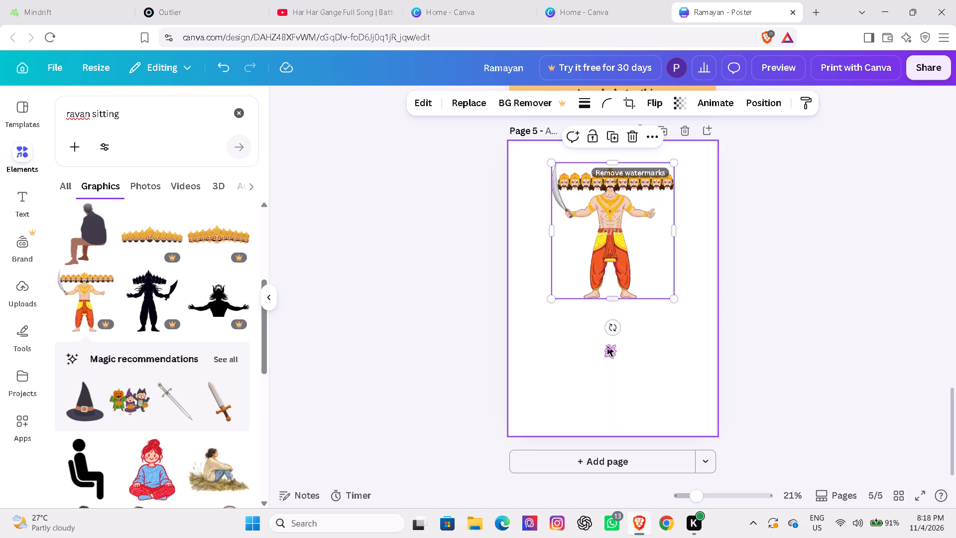
{"action": "left_click", "coordinate": [606, 352]}
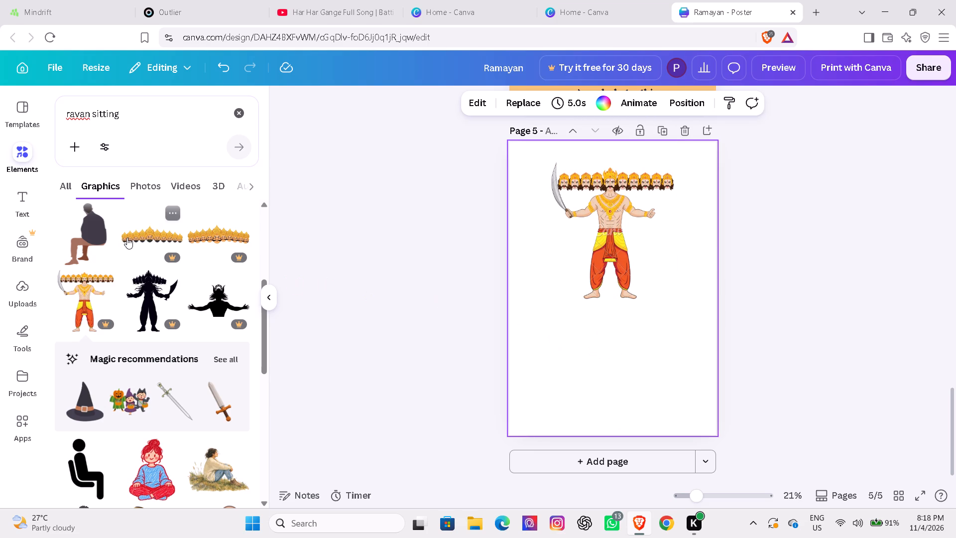
Search the graphics for "hanuman sitting" and add the standing Hanuman with a golden mace to page 5.
{"action": "left_click", "coordinate": [138, 118]}
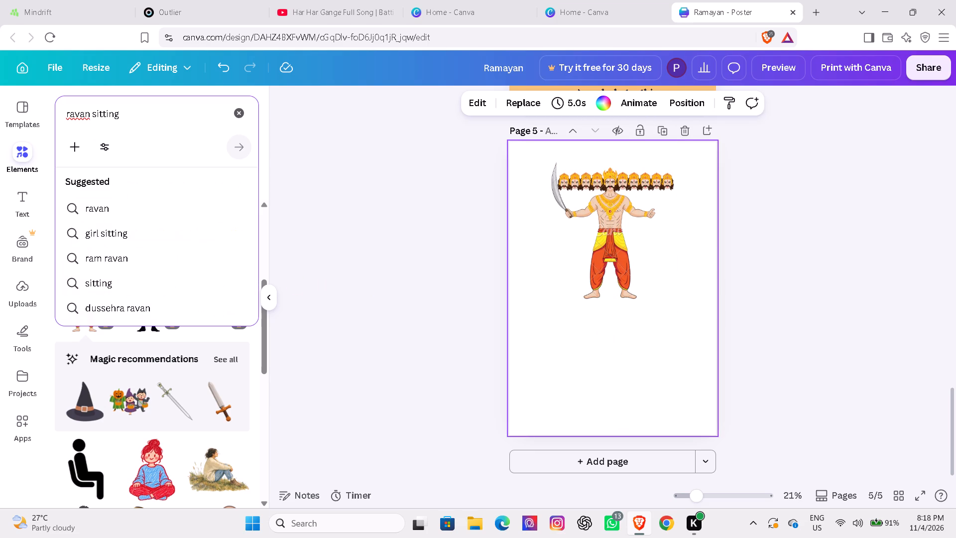
{"action": "key", "text": "BackSpace"}
{"action": "key", "text": "BackSpace"}
{"action": "key", "text": "BackSpace"}
{"action": "key", "text": "BackSpace"}
{"action": "key", "text": "BackSpace"}
{"action": "key", "text": "BackSpace"}
{"action": "key", "text": "BackSpace"}
{"action": "key", "text": "BackSpace"}
{"action": "key", "text": "BackSpace"}
{"action": "key", "text": "BackSpace"}
{"action": "key", "text": "BackSpace"}
{"action": "key", "text": "BackSpace"}
{"action": "key", "text": "BackSpace"}
{"action": "key", "text": "BackSpace"}
{"action": "key", "text": "BackSpace"}
{"action": "key", "text": "BackSpace"}
{"action": "key", "text": "BackSpace"}
{"action": "key", "text": "BackSpace"}
{"action": "key", "text": "BackSpace"}
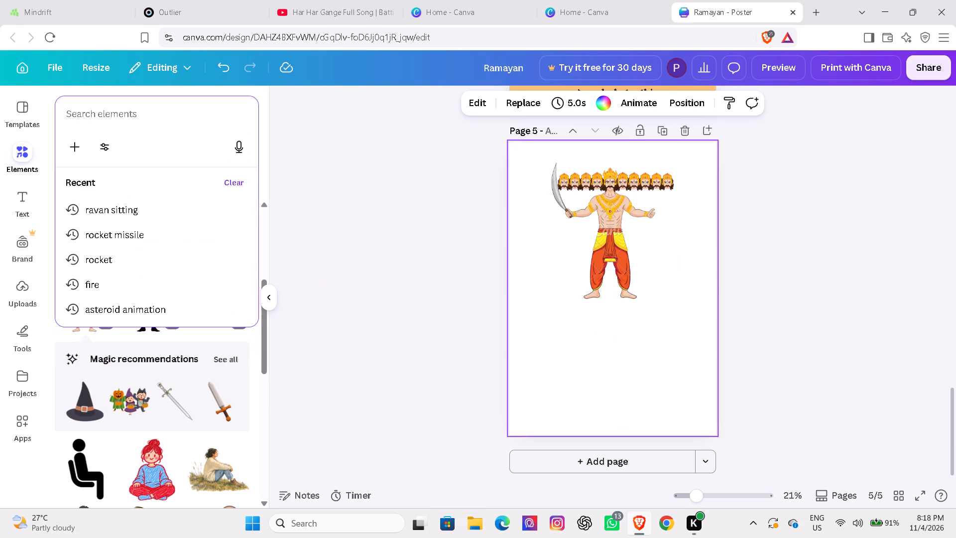
{"action": "type", "text": "hanuman sitting"}
{"action": "key", "text": "Return"}
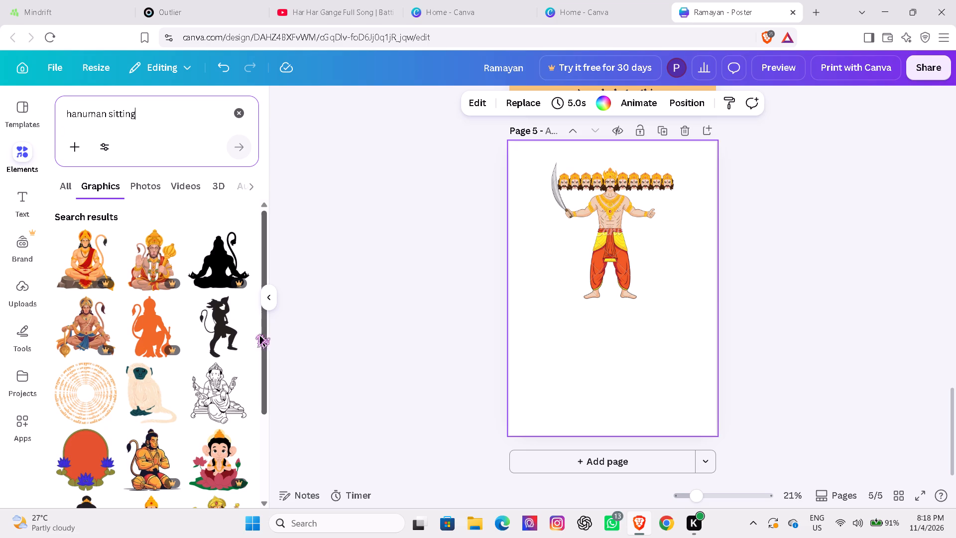
{"action": "left_click_drag", "start_coordinate": [261, 340], "coordinate": [257, 384]}
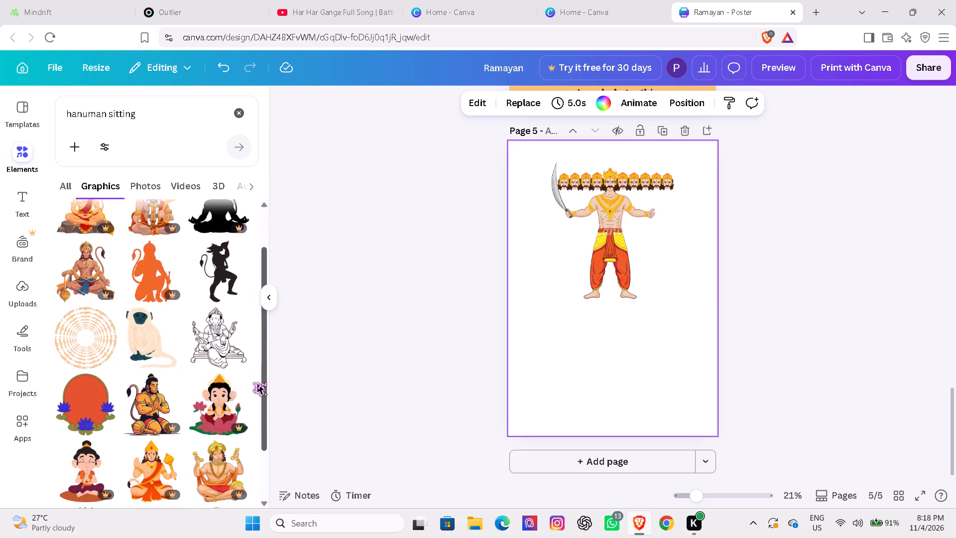
{"action": "left_click_drag", "start_coordinate": [257, 384], "coordinate": [254, 419]}
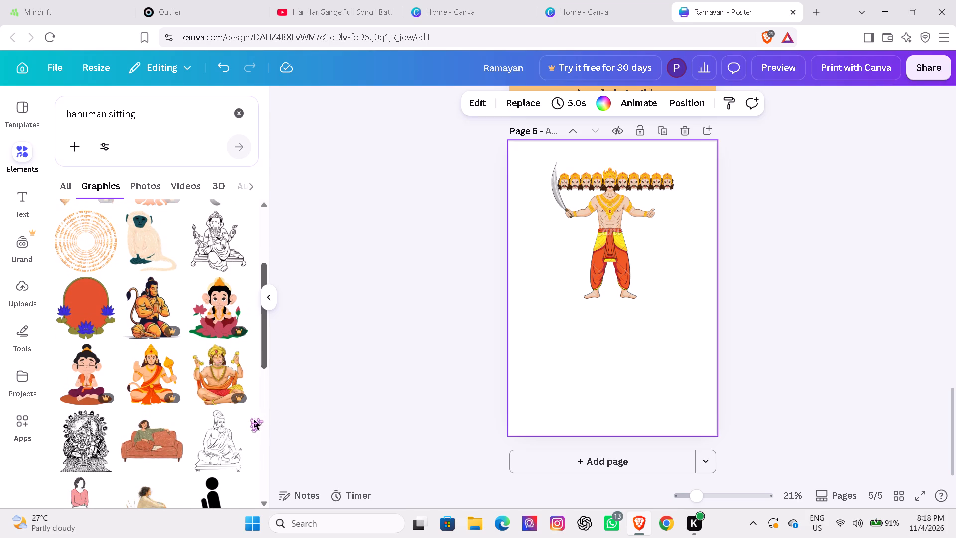
{"action": "left_click_drag", "start_coordinate": [254, 419], "coordinate": [254, 512]}
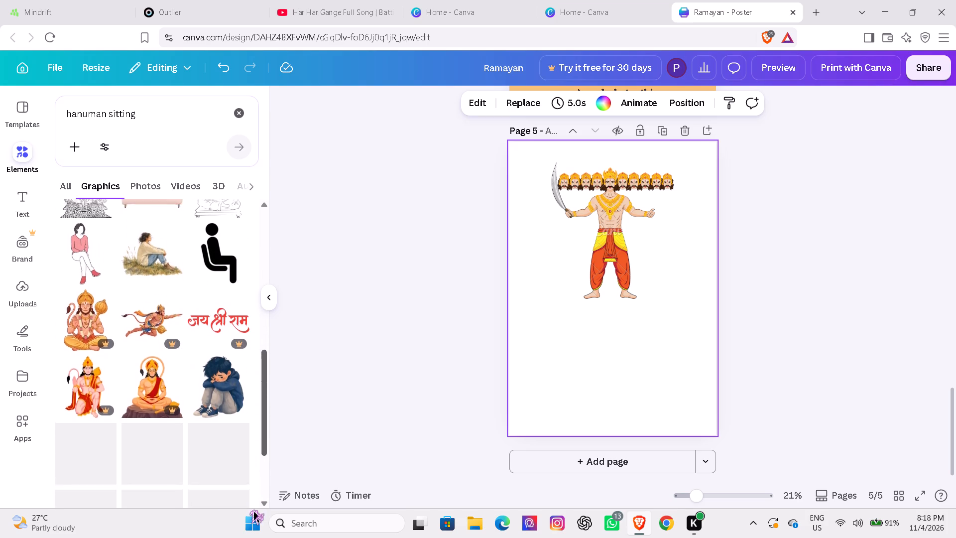
{"action": "left_click_drag", "start_coordinate": [254, 512], "coordinate": [254, 498]}
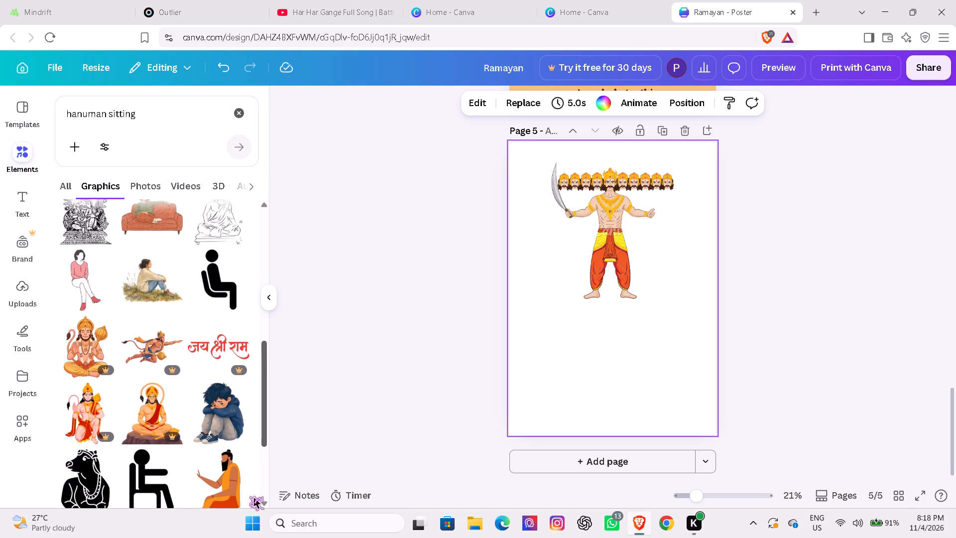
{"action": "left_click_drag", "start_coordinate": [254, 498], "coordinate": [251, 537]}
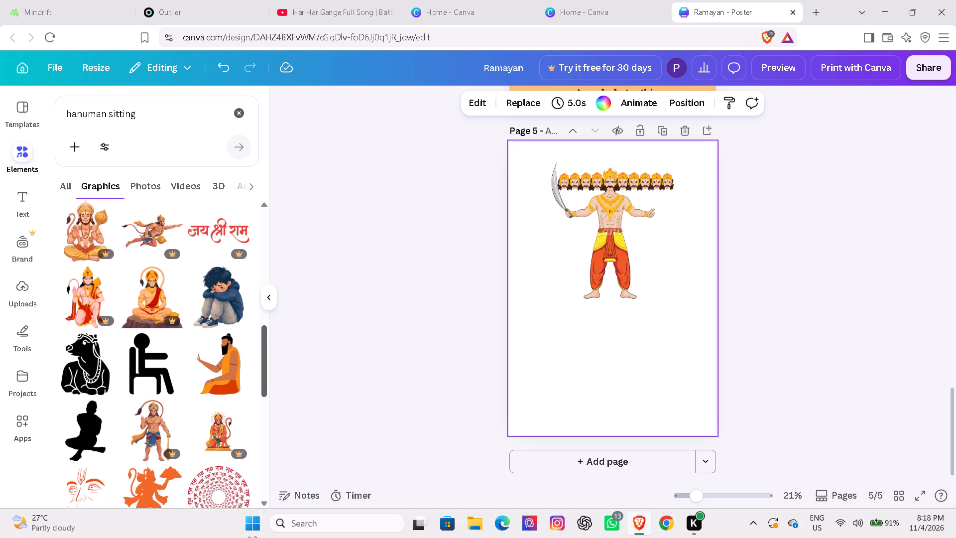
{"action": "left_click_drag", "start_coordinate": [251, 537], "coordinate": [251, 523]}
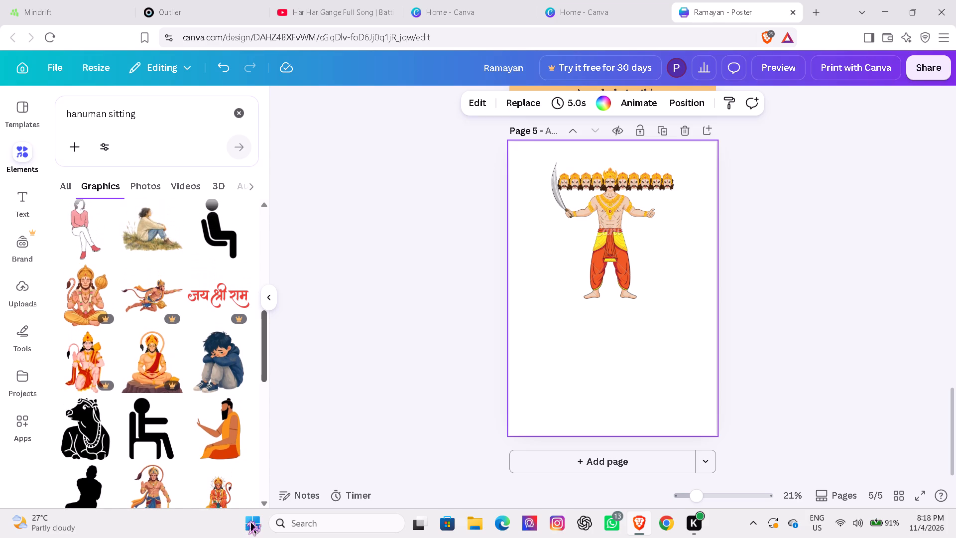
{"action": "left_click_drag", "start_coordinate": [251, 523], "coordinate": [251, 524]}
{"action": "left_click", "coordinate": [159, 494]}
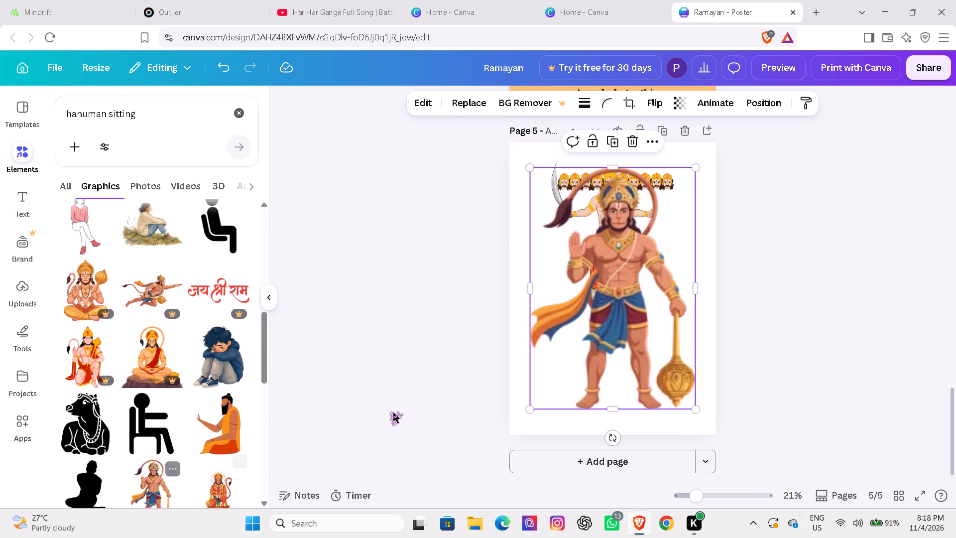
Shrink the Hanuman graphic and place it in the lower half of page 5, just below Ravana.
{"action": "left_click_drag", "start_coordinate": [564, 367], "coordinate": [564, 399]}
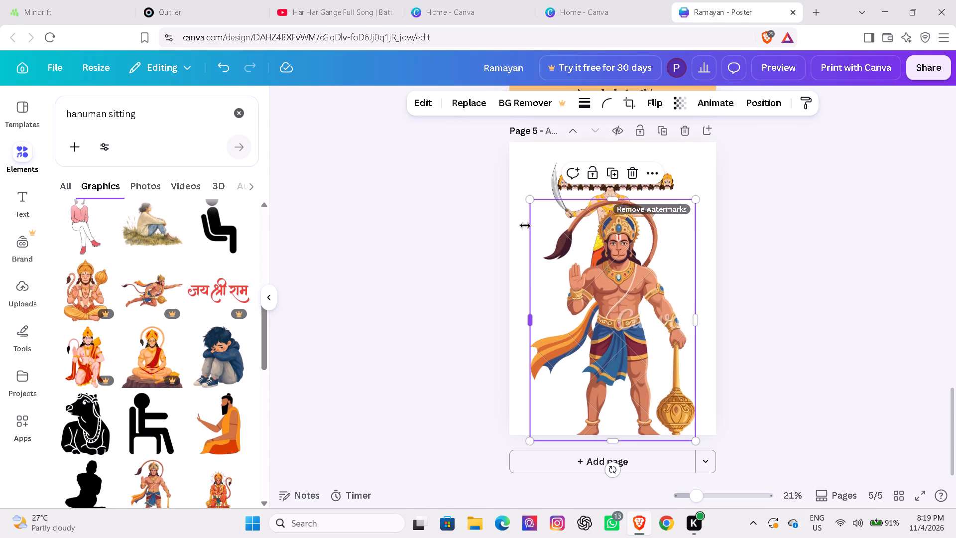
{"action": "left_click_drag", "start_coordinate": [529, 201], "coordinate": [571, 329]}
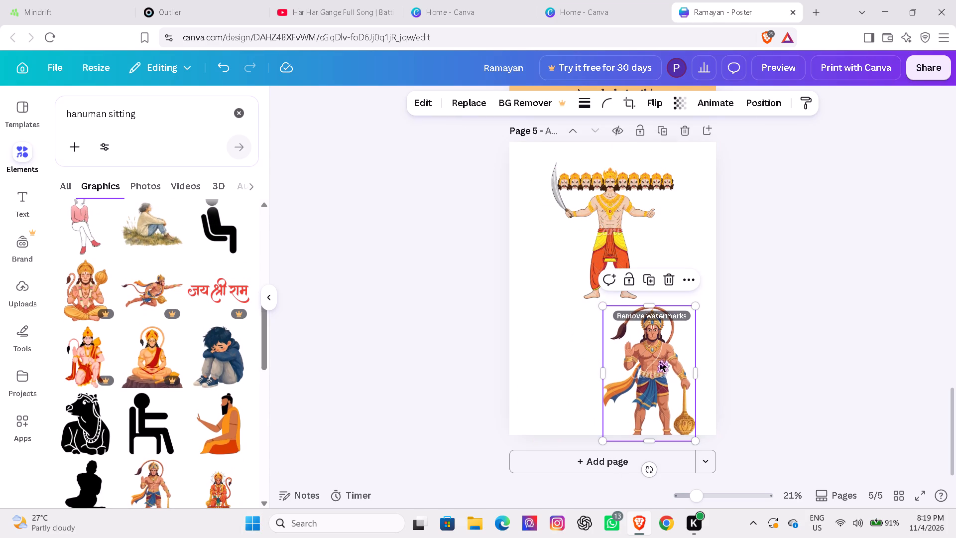
{"action": "left_click_drag", "start_coordinate": [630, 334], "coordinate": [599, 319]}
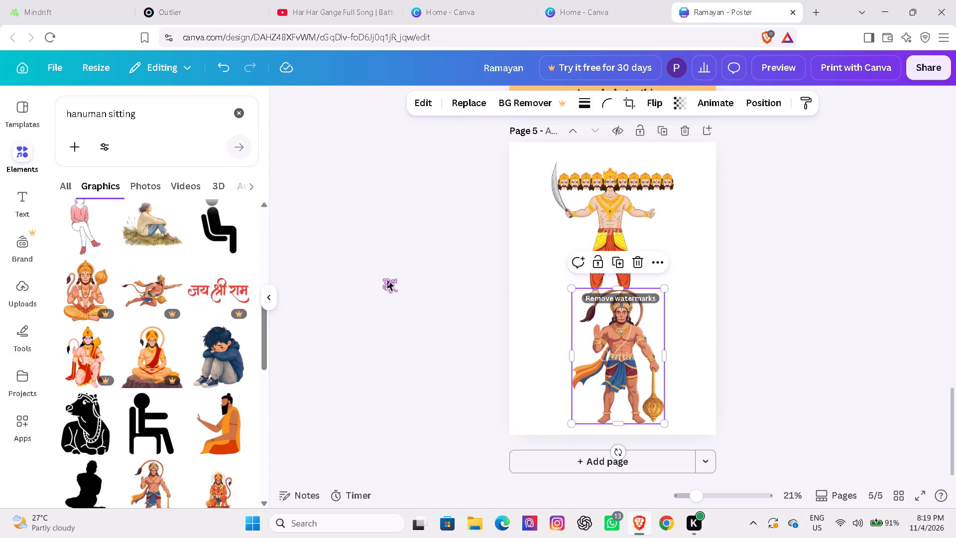
Add the kneeling Hanuman with folded hands from the graphics results to page 5, beside Ravana at the page's left edge.
{"action": "left_click_drag", "start_coordinate": [263, 346], "coordinate": [263, 379]}
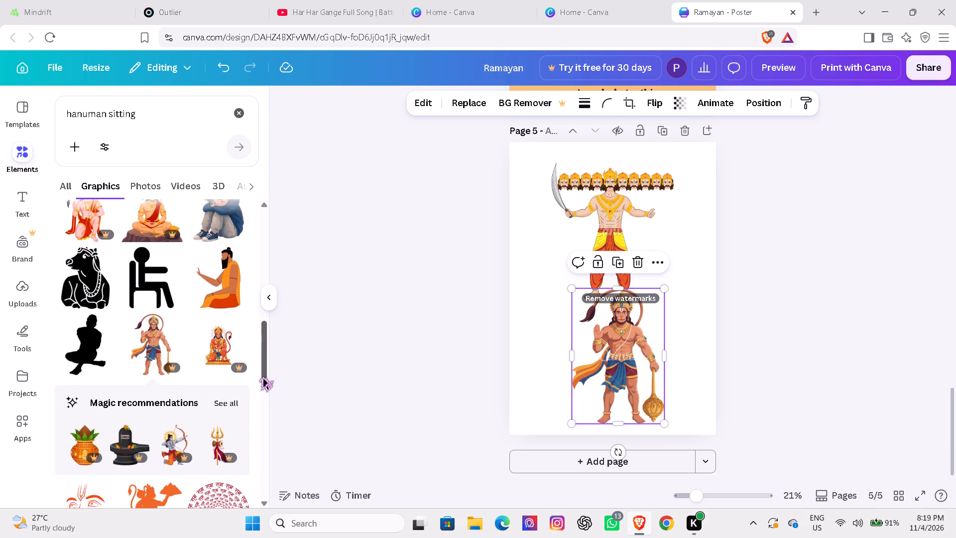
{"action": "left_click_drag", "start_coordinate": [263, 379], "coordinate": [261, 402]}
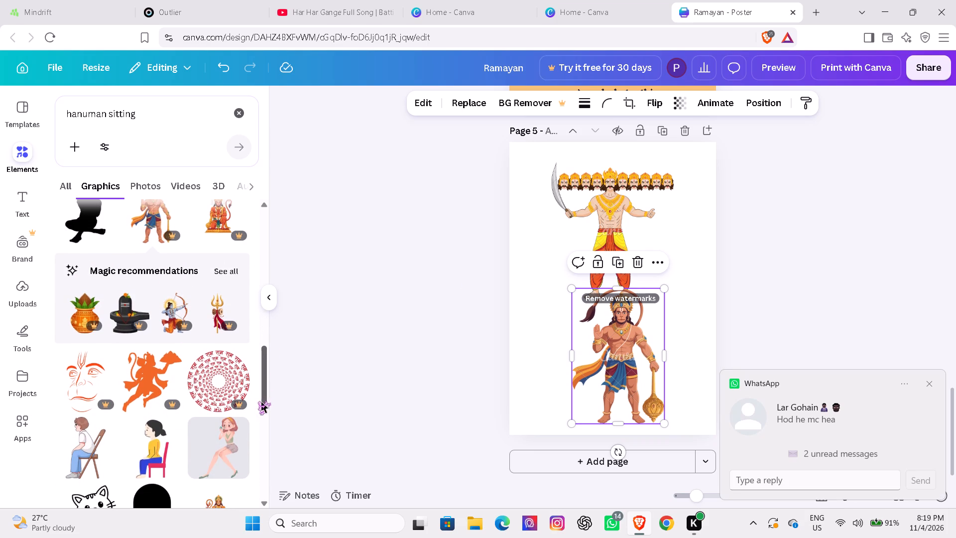
{"action": "left_click_drag", "start_coordinate": [261, 402], "coordinate": [255, 397]}
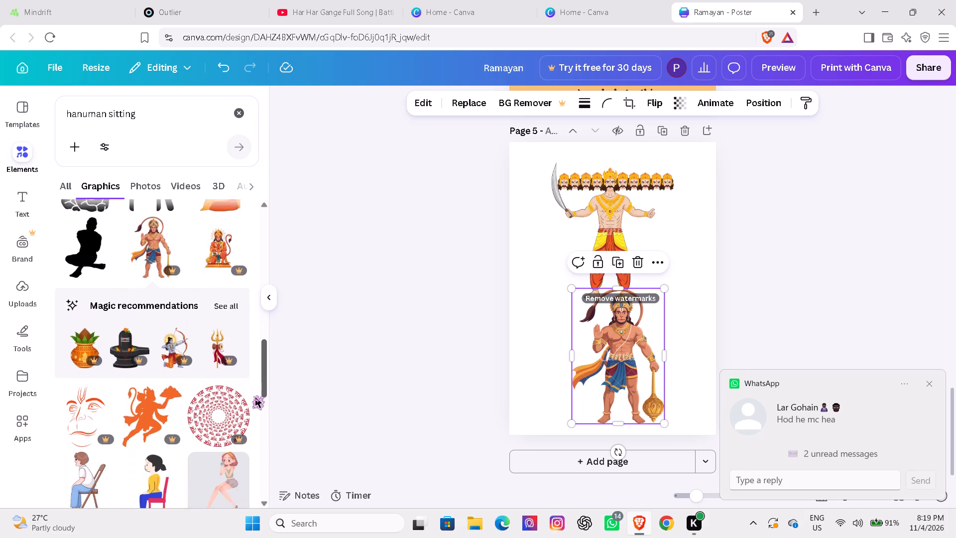
{"action": "left_click_drag", "start_coordinate": [255, 397], "coordinate": [255, 376]}
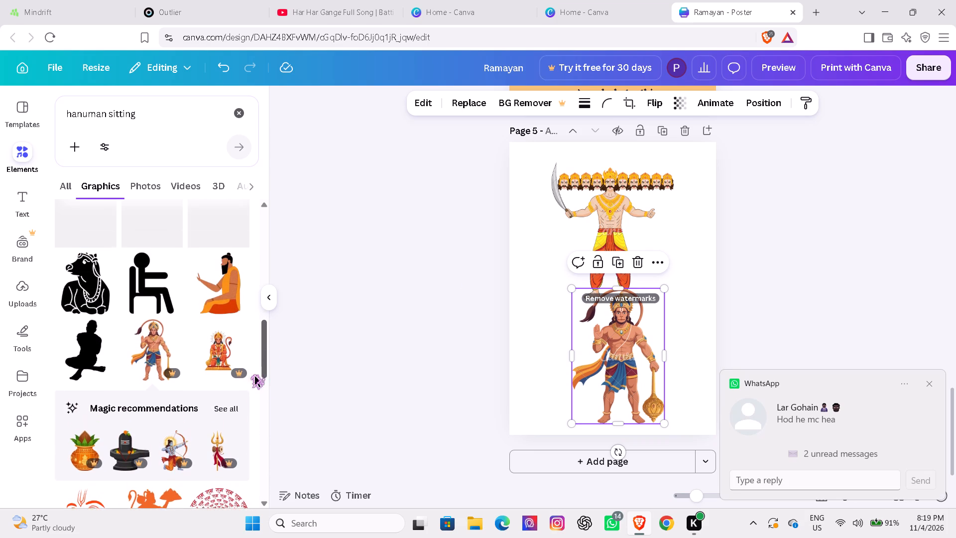
{"action": "left_click_drag", "start_coordinate": [255, 376], "coordinate": [244, 337]}
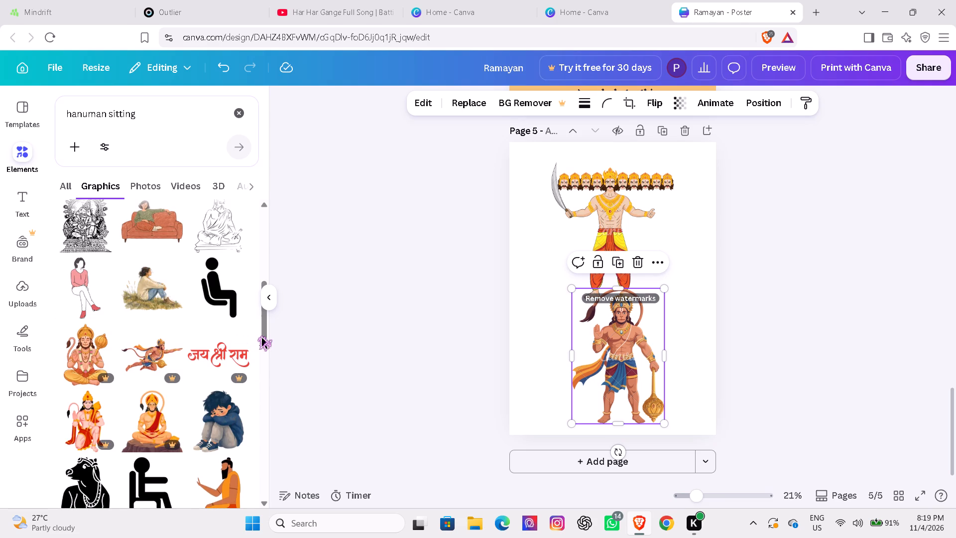
{"action": "left_click_drag", "start_coordinate": [262, 338], "coordinate": [260, 323]}
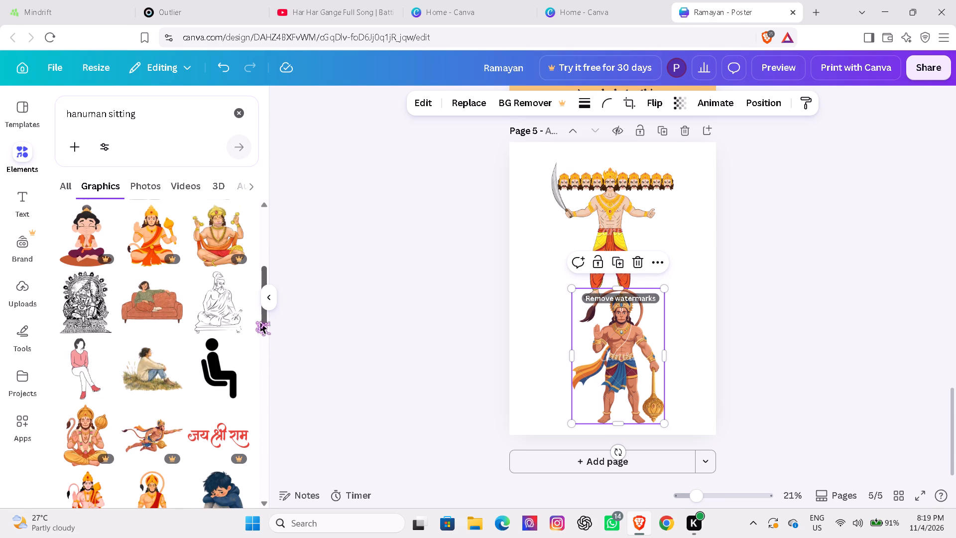
{"action": "left_click_drag", "start_coordinate": [260, 323], "coordinate": [253, 302]}
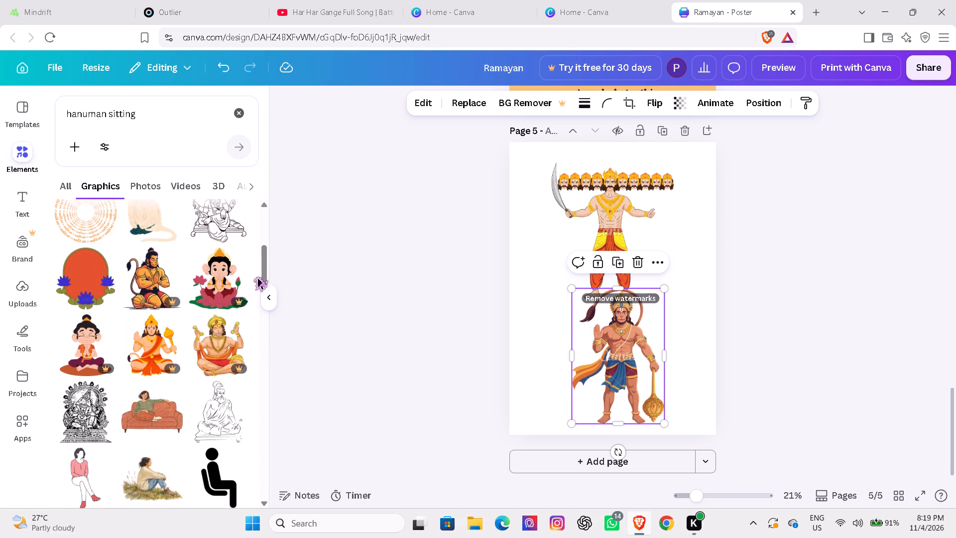
{"action": "left_click", "coordinate": [146, 274]}
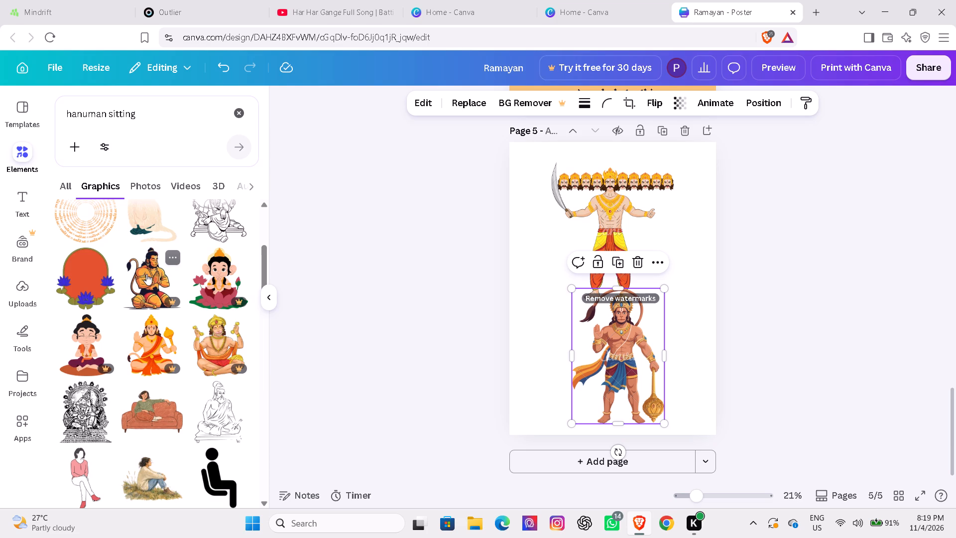
{"action": "left_click_drag", "start_coordinate": [573, 318], "coordinate": [491, 271]}
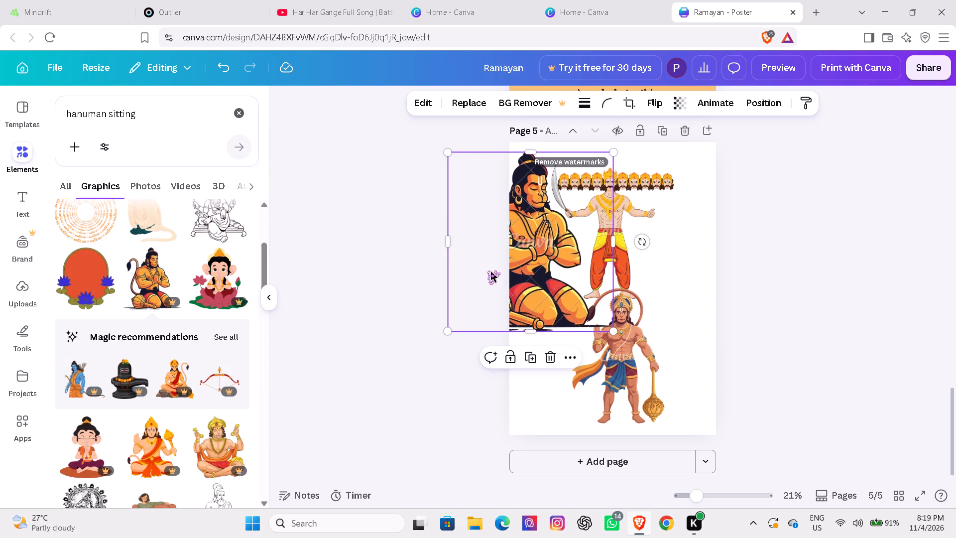
Delete the standing Hanuman with the golden mace from page 5.
{"action": "left_click", "coordinate": [618, 349]}
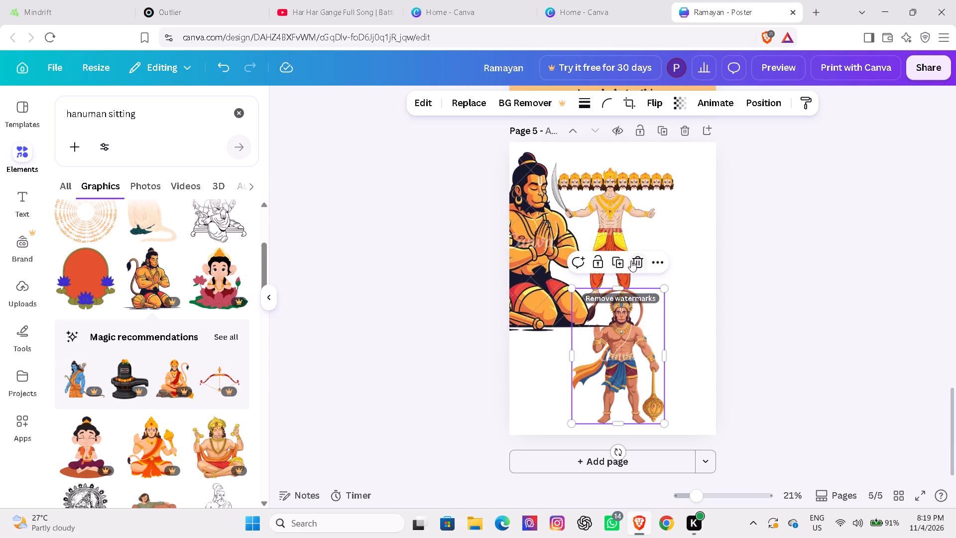
{"action": "left_click", "coordinate": [632, 264]}
Shrink the kneeling Hanuman to roughly half its size and place it against the page's left edge, below mid-height.
{"action": "left_click_drag", "start_coordinate": [526, 267], "coordinate": [573, 383]}
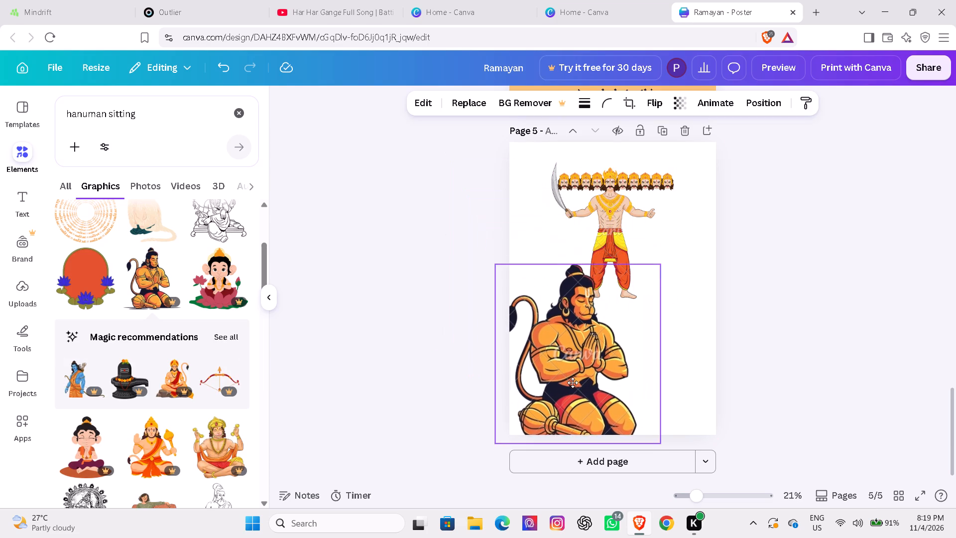
{"action": "left_click_drag", "start_coordinate": [573, 383], "coordinate": [572, 388]}
{"action": "left_click_drag", "start_coordinate": [572, 386], "coordinate": [563, 352]}
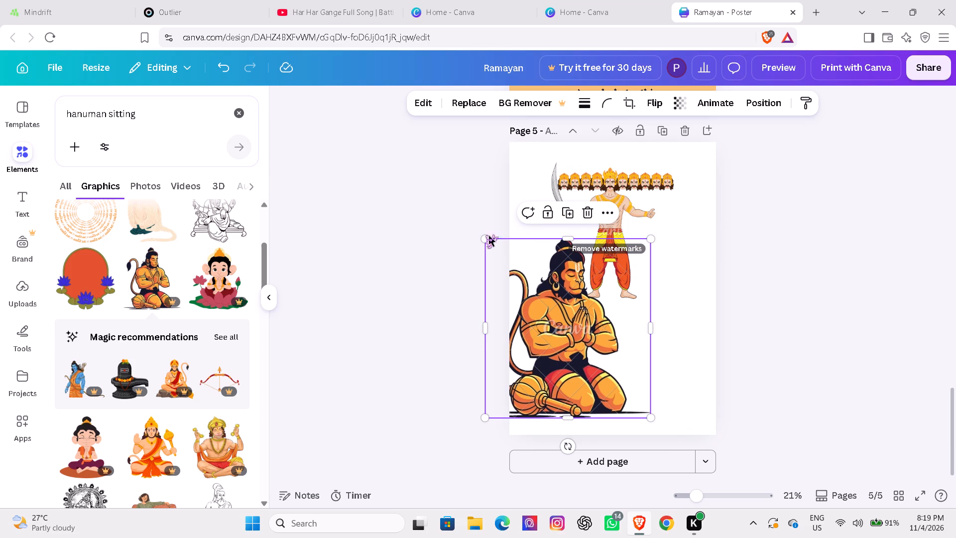
{"action": "left_click_drag", "start_coordinate": [484, 242], "coordinate": [528, 302]}
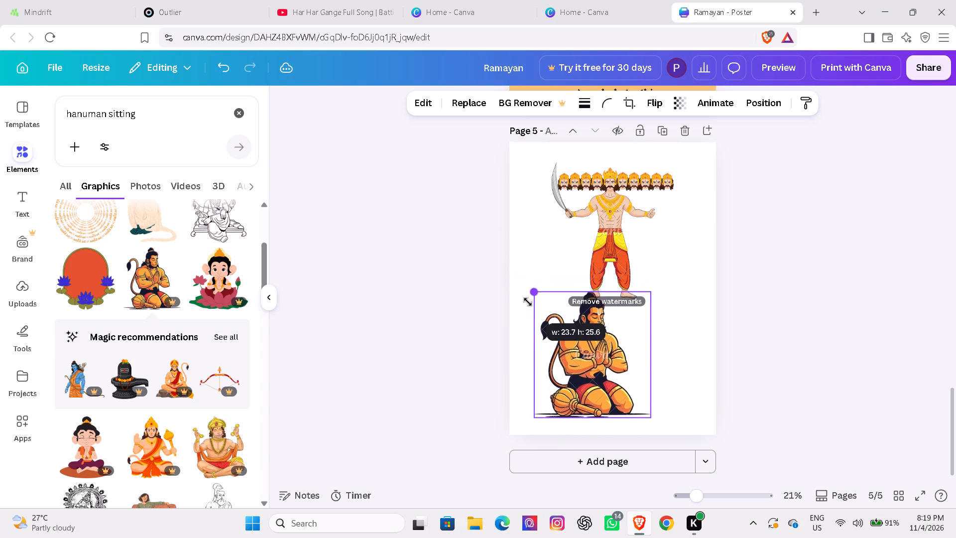
{"action": "left_click_drag", "start_coordinate": [528, 302], "coordinate": [528, 302]}
{"action": "left_click_drag", "start_coordinate": [597, 356], "coordinate": [565, 364]}
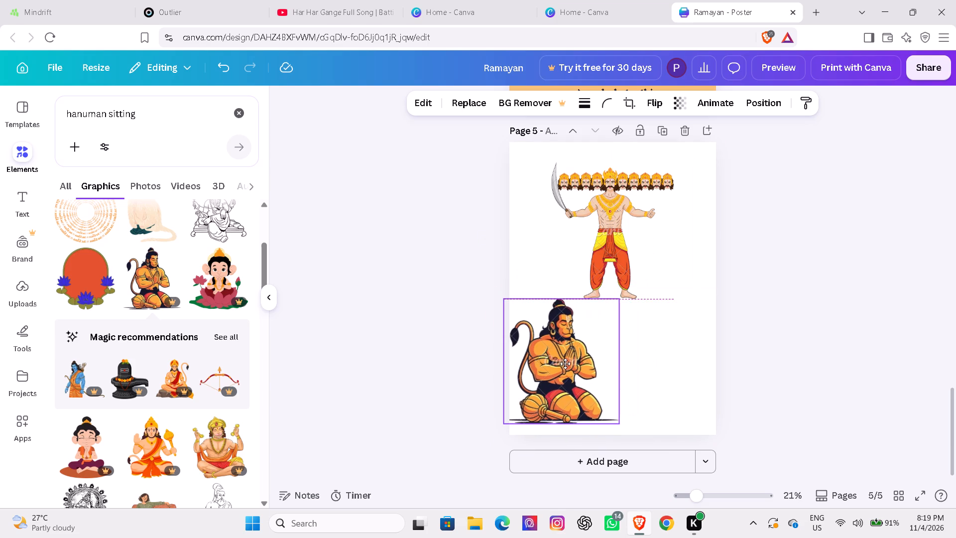
{"action": "left_click_drag", "start_coordinate": [565, 364], "coordinate": [565, 363]}
{"action": "left_click_drag", "start_coordinate": [505, 300], "coordinate": [532, 326]}
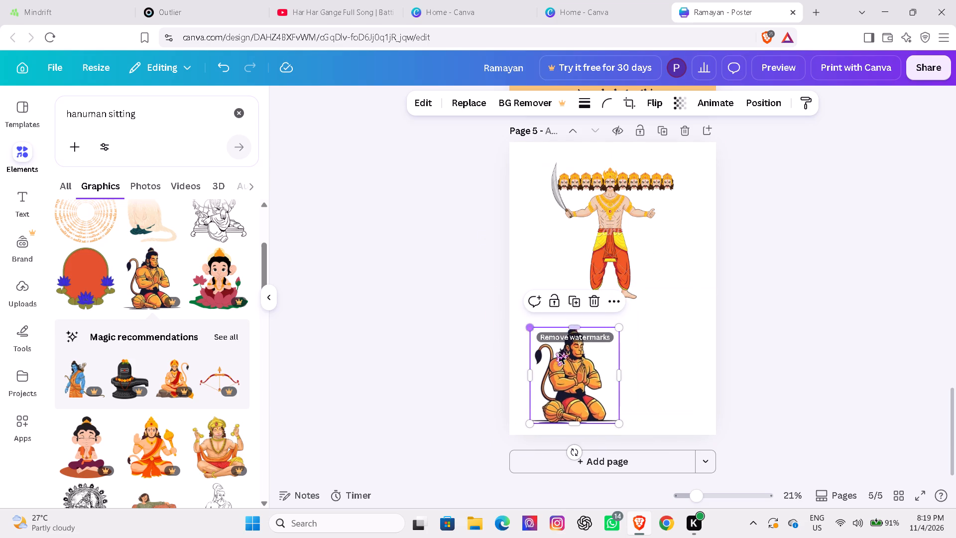
{"action": "left_click_drag", "start_coordinate": [571, 365], "coordinate": [550, 324]}
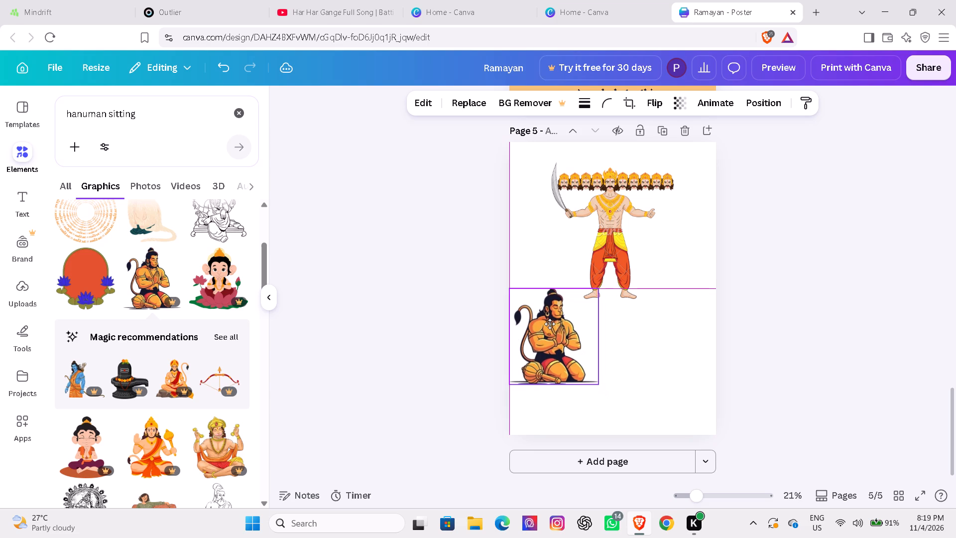
{"action": "left_click_drag", "start_coordinate": [550, 324], "coordinate": [542, 313]}
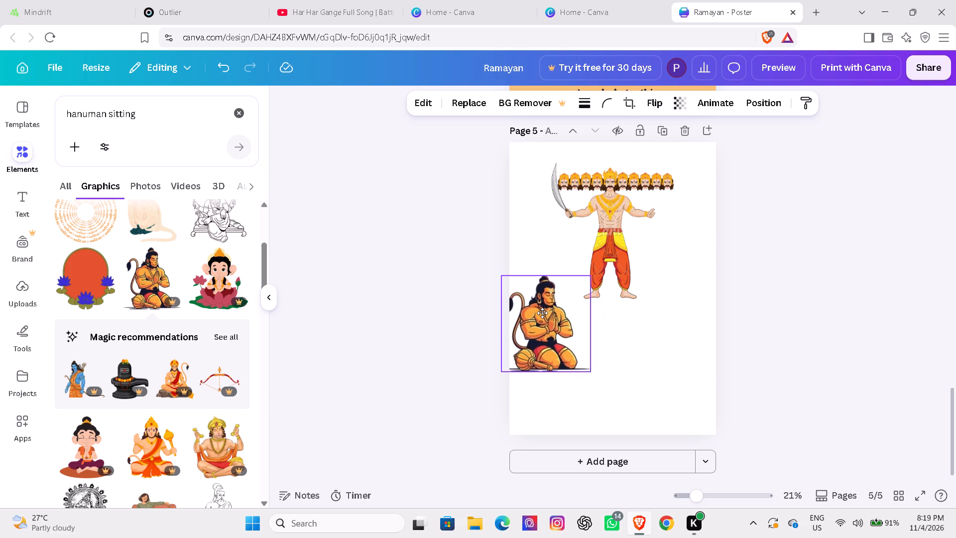
{"action": "left_click_drag", "start_coordinate": [542, 313], "coordinate": [548, 301]}
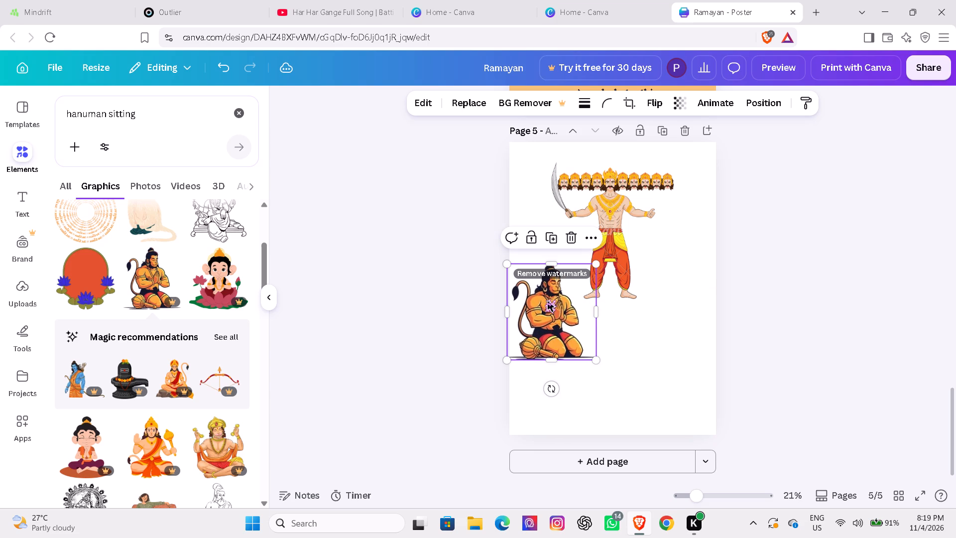
Delete the ten-headed Ravana graphic from page 5.
{"action": "left_click", "coordinate": [606, 268]}
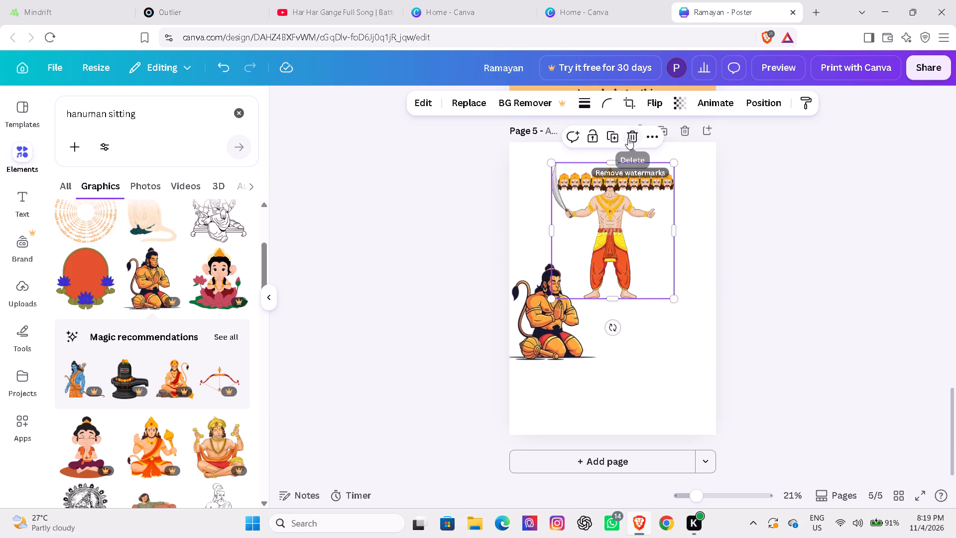
{"action": "left_click", "coordinate": [628, 138]}
Shrink the kneeling Hanuman slightly and place it in the bottom-left corner of page 5.
{"action": "left_click", "coordinate": [554, 295]}
{"action": "left_click_drag", "start_coordinate": [552, 294], "coordinate": [544, 361]}
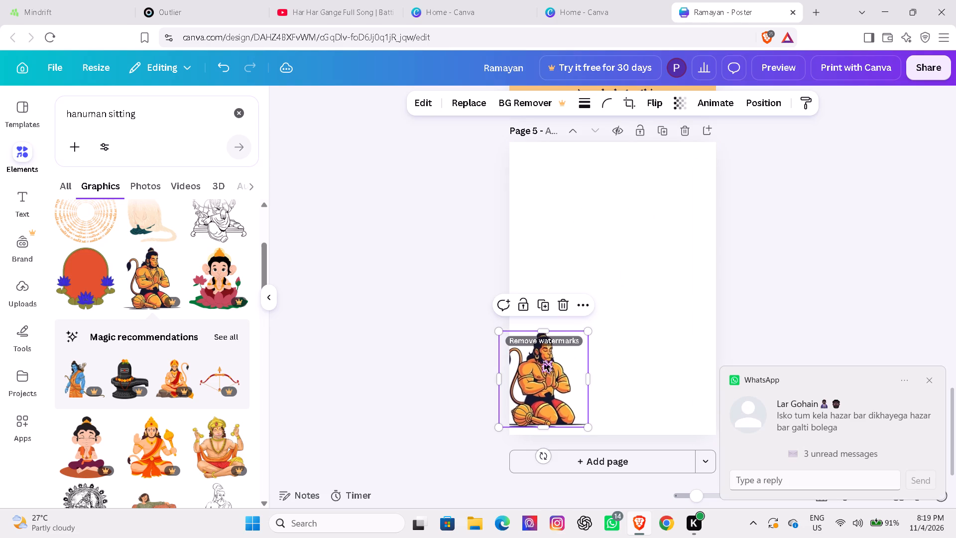
{"action": "left_click_drag", "start_coordinate": [545, 368], "coordinate": [551, 375]}
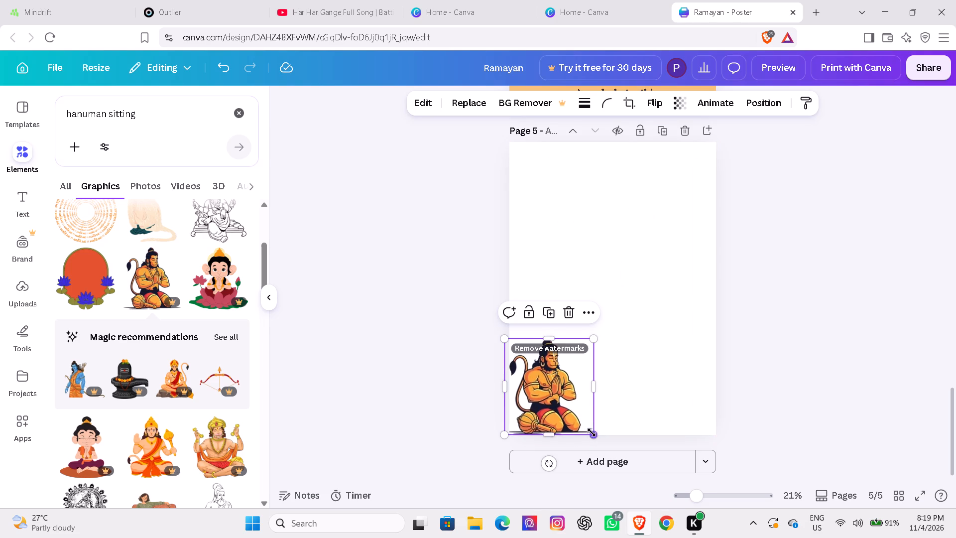
{"action": "left_click_drag", "start_coordinate": [593, 432], "coordinate": [584, 423]}
{"action": "left_click_drag", "start_coordinate": [547, 392], "coordinate": [551, 408]}
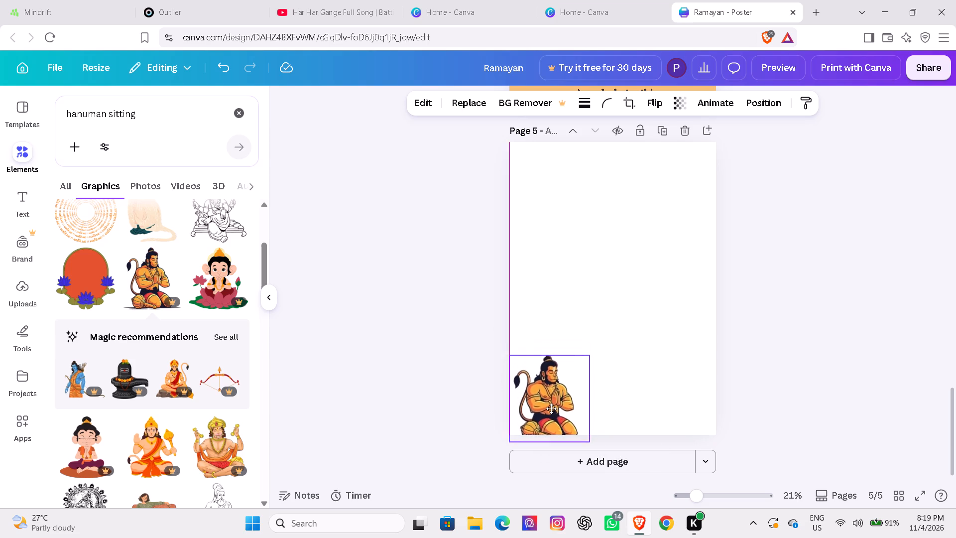
{"action": "left_click_drag", "start_coordinate": [551, 408], "coordinate": [548, 400]}
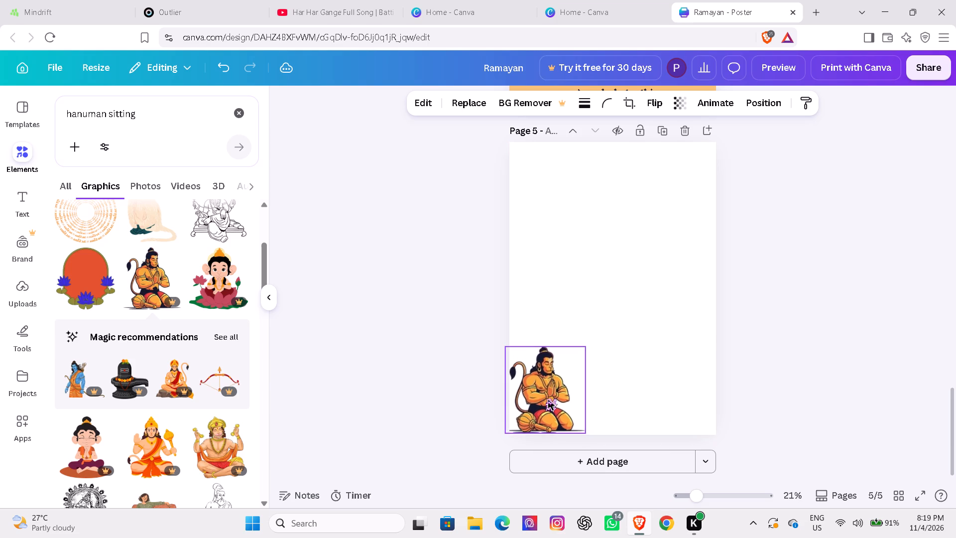
{"action": "left_click", "coordinate": [641, 395]}
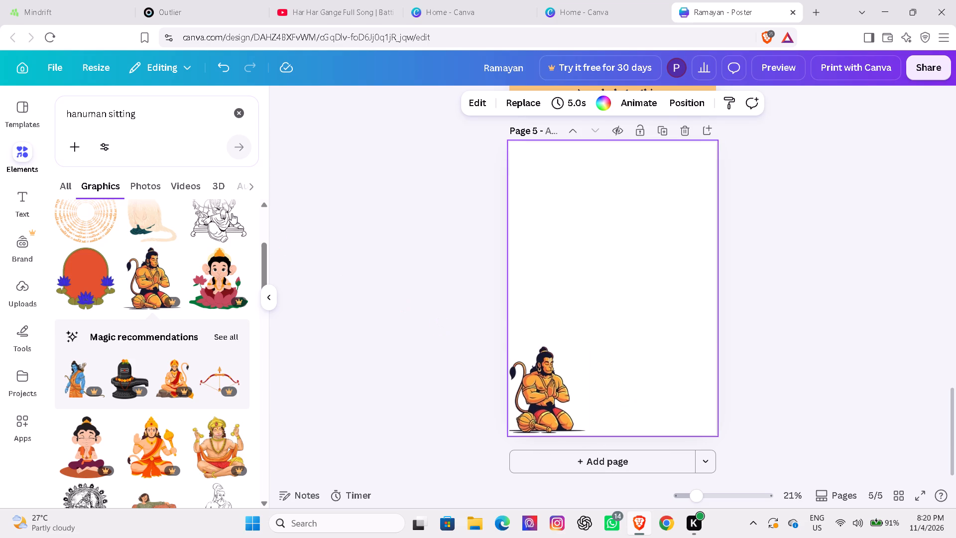
Search the graphics for "ram lakshman sita" and add the full-colour trio with blue-skinned Ram, Sita and Lakshman standing to page 5.
{"action": "left_click", "coordinate": [161, 126]}
{"action": "left_click", "coordinate": [154, 115]}
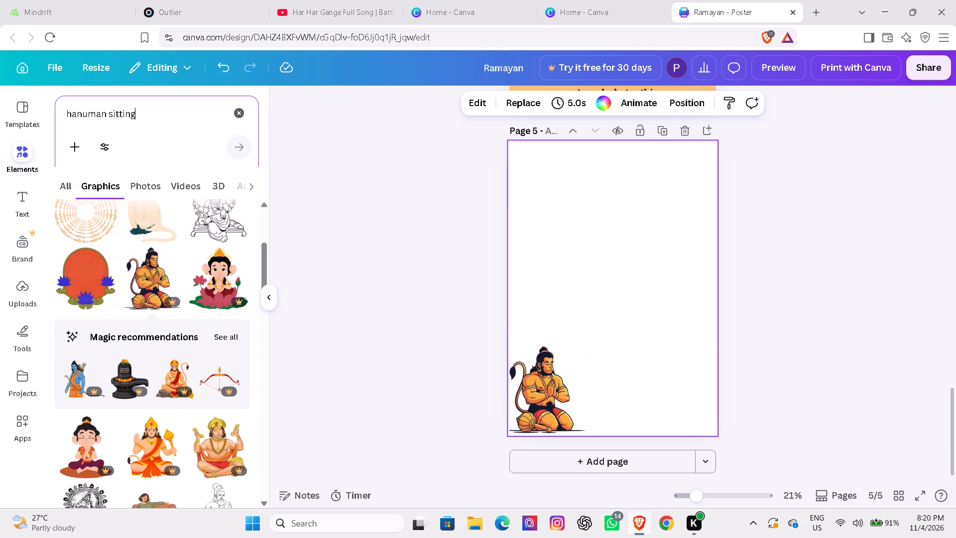
{"action": "key", "text": "BackSpace"}
{"action": "key", "text": "BackSpace"}
{"action": "key", "text": "BackSpace"}
{"action": "key", "text": "BackSpace"}
{"action": "key", "text": "BackSpace"}
{"action": "key", "text": "BackSpace"}
{"action": "key", "text": "BackSpace"}
{"action": "key", "text": "BackSpace"}
{"action": "key", "text": "BackSpace"}
{"action": "key", "text": "BackSpace"}
{"action": "key", "text": "BackSpace"}
{"action": "key", "text": "BackSpace"}
{"action": "key", "text": "BackSpace"}
{"action": "key", "text": "BackSpace"}
{"action": "key", "text": "BackSpace"}
{"action": "key", "text": "BackSpace"}
{"action": "key", "text": "BackSpace"}
{"action": "key", "text": "BackSpace"}
{"action": "key", "text": "BackSpace"}
{"action": "key", "text": "BackSpace"}
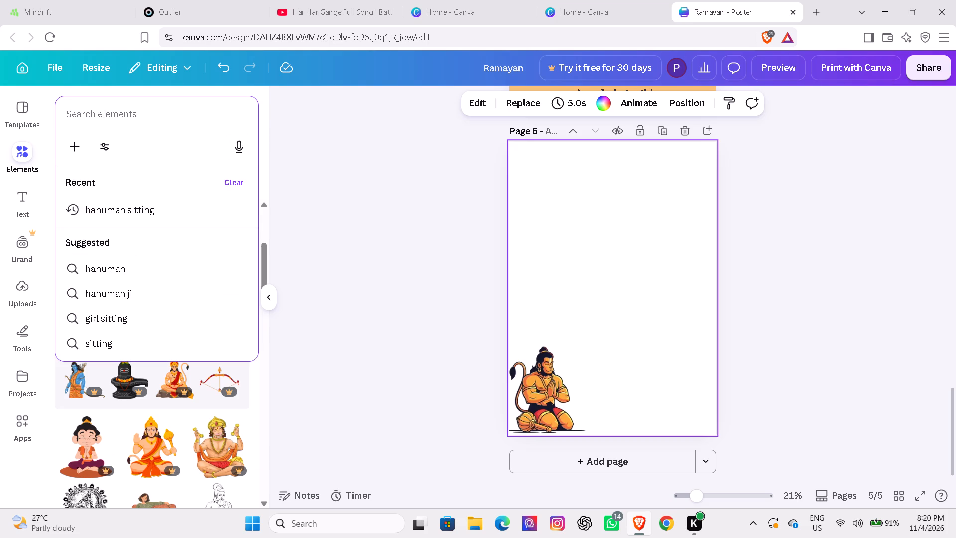
{"action": "type", "text": "ram"}
{"action": "key", "text": "space"}
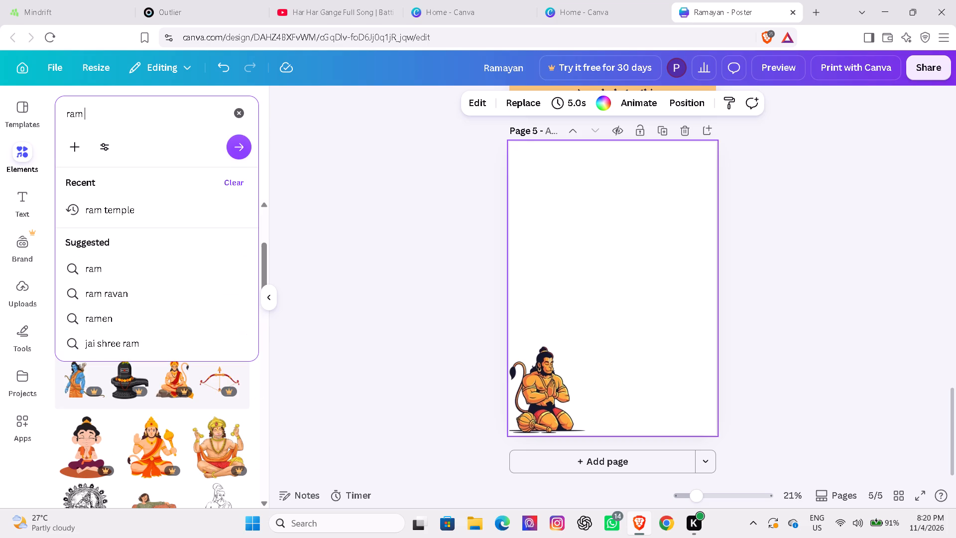
{"action": "type", "text": "lakshman"}
{"action": "key", "text": "space"}
{"action": "type", "text": "sita"}
{"action": "key", "text": "Return"}
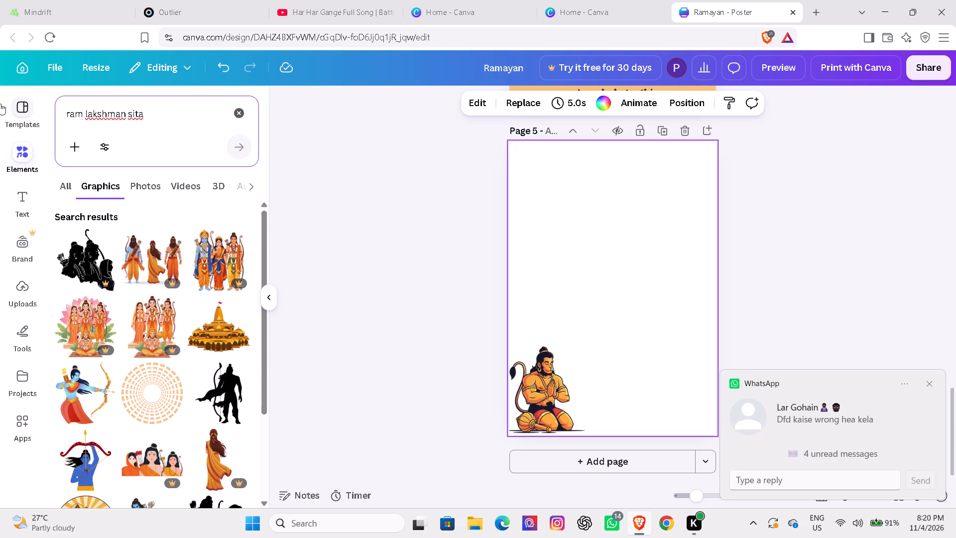
{"action": "left_click", "coordinate": [211, 258]}
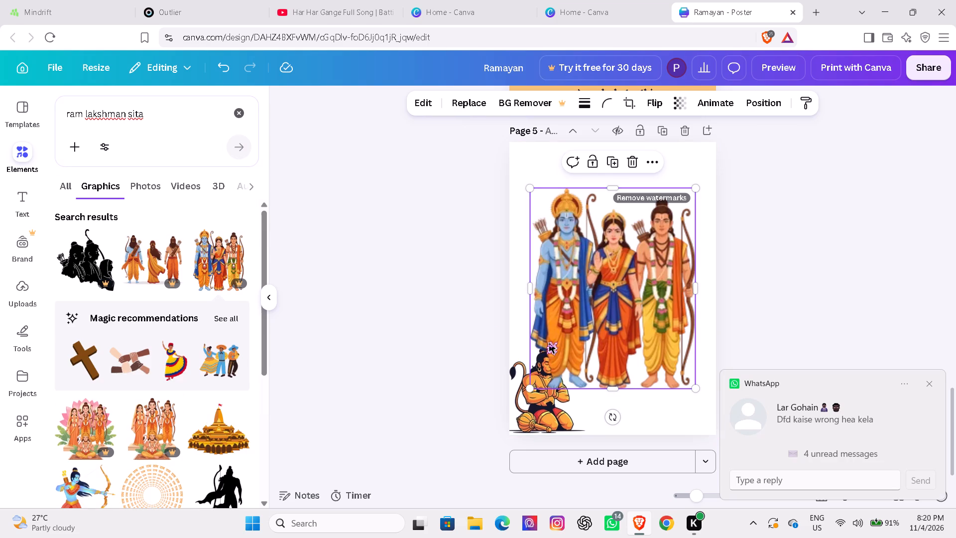
Shrink the Ram, Sita and Lakshman graphic and place it along the bottom of page 5, directly beside the kneeling Hanuman.
{"action": "left_click_drag", "start_coordinate": [599, 309], "coordinate": [620, 358]}
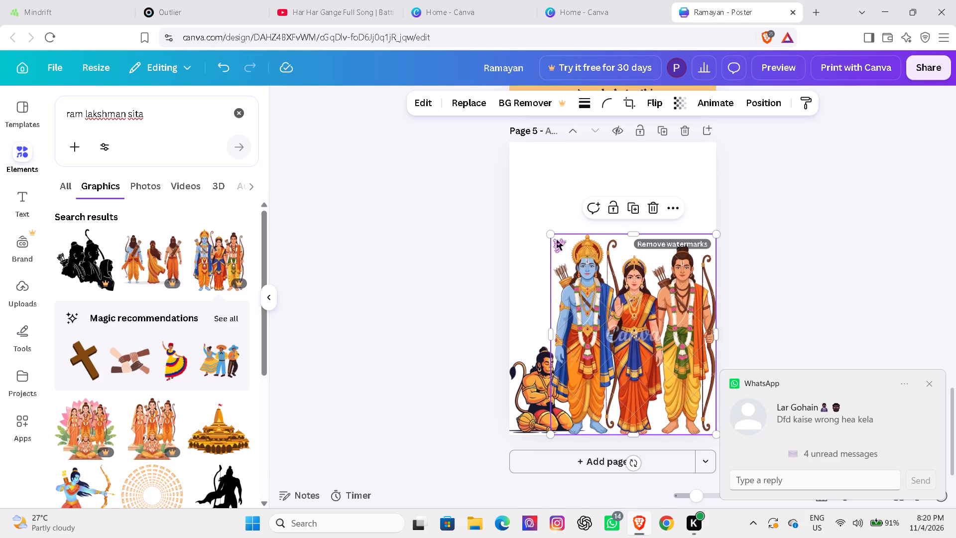
{"action": "left_click_drag", "start_coordinate": [553, 236], "coordinate": [587, 290]}
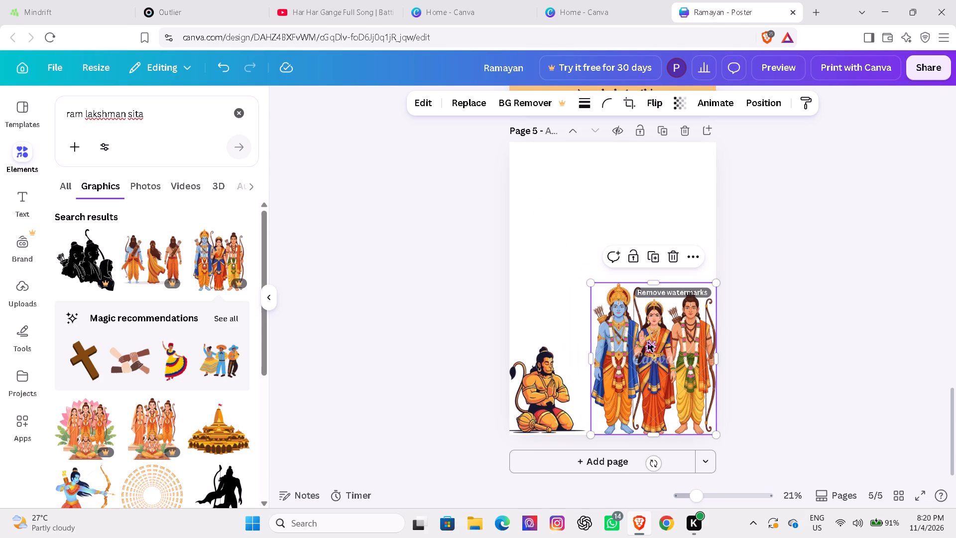
{"action": "left_click_drag", "start_coordinate": [661, 355], "coordinate": [640, 352]}
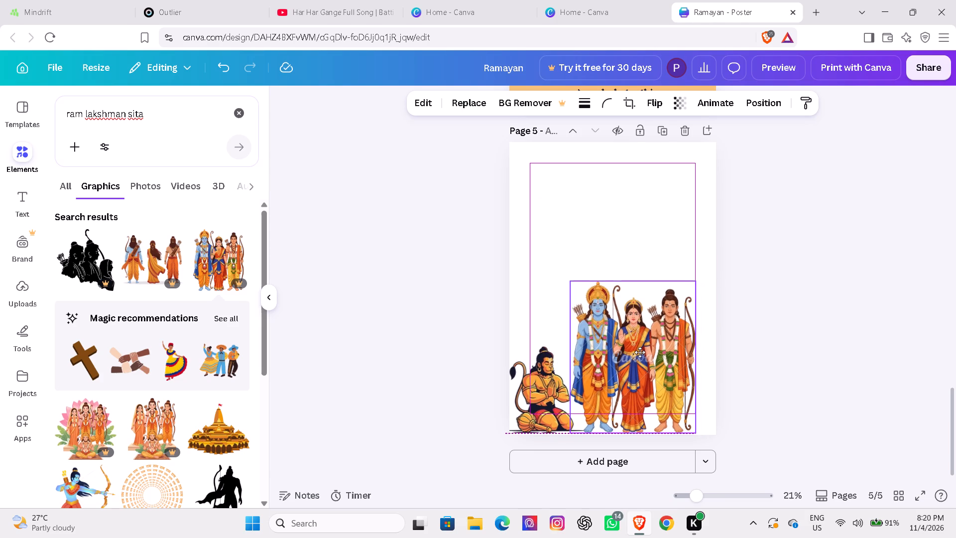
{"action": "left_click_drag", "start_coordinate": [640, 352], "coordinate": [637, 352]}
{"action": "left_click_drag", "start_coordinate": [570, 280], "coordinate": [570, 280]}
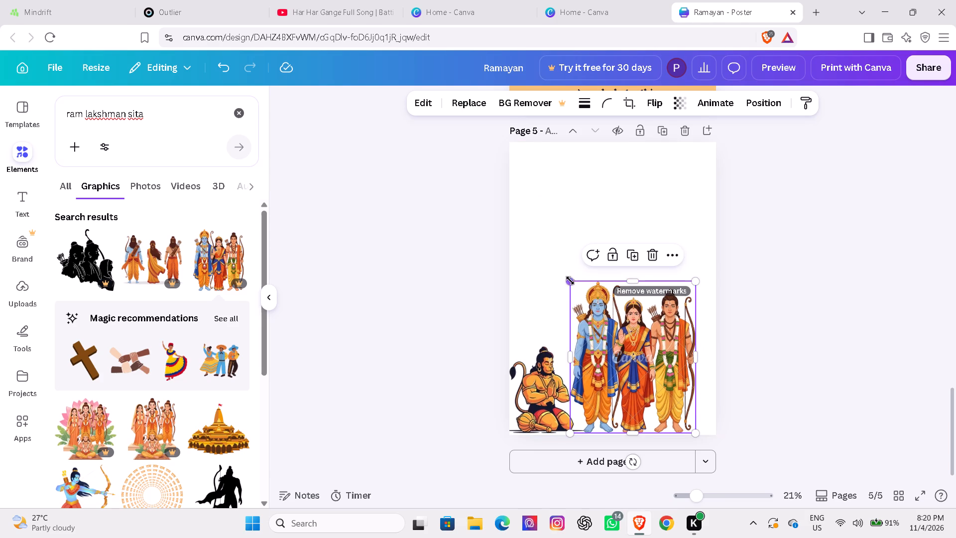
{"action": "left_click_drag", "start_coordinate": [570, 280], "coordinate": [579, 296]}
{"action": "left_click_drag", "start_coordinate": [634, 337], "coordinate": [619, 335]}
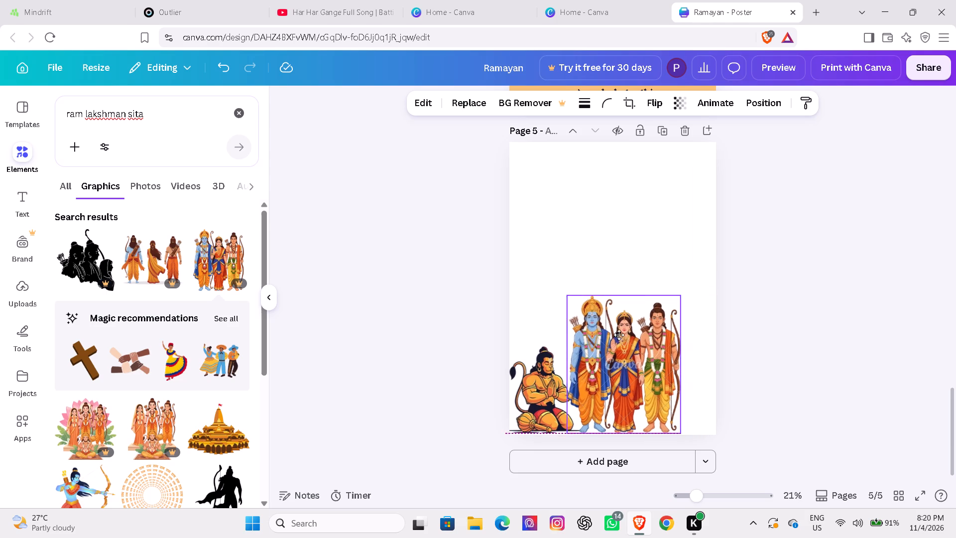
{"action": "left_click_drag", "start_coordinate": [619, 335], "coordinate": [620, 340]}
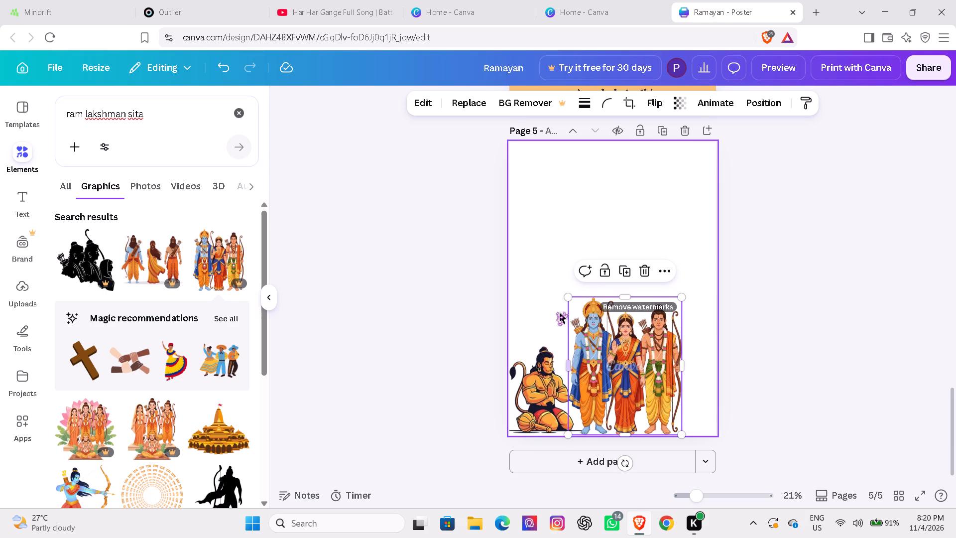
Deselect the trio graphic and search the graphics for "border".
{"action": "left_click", "coordinate": [525, 296]}
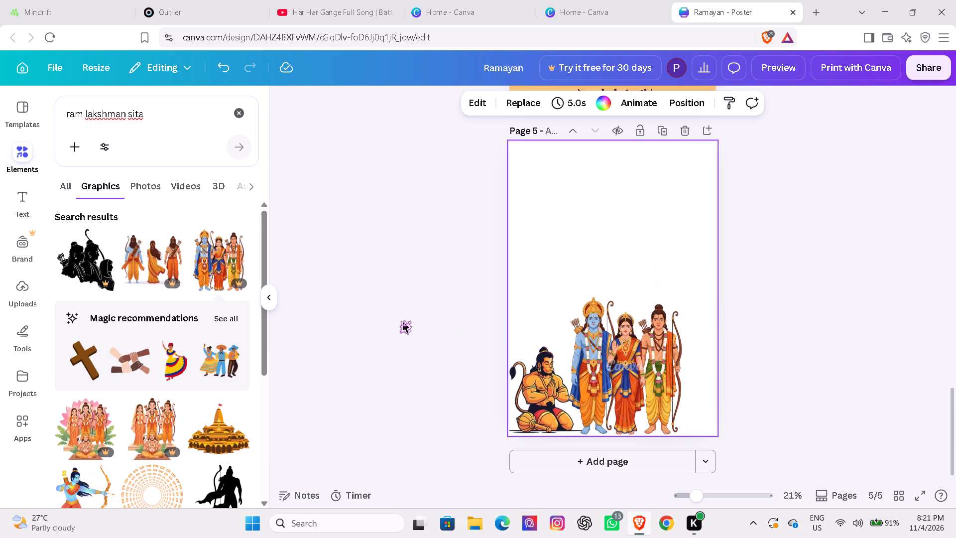
{"action": "left_click", "coordinate": [167, 121]}
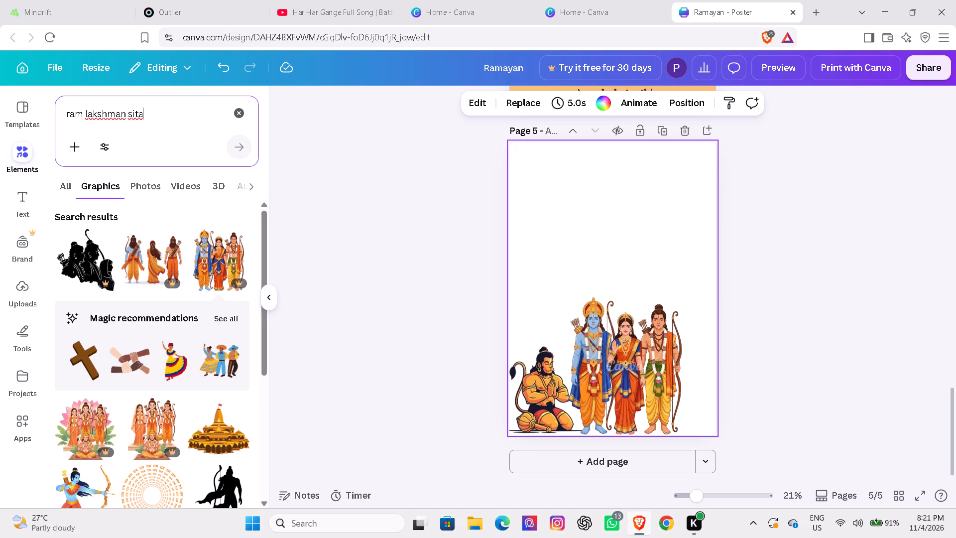
{"action": "key", "text": "BackSpace"}
{"action": "key", "text": "BackSpace"}
{"action": "key", "text": "BackSpace"}
{"action": "key", "text": "BackSpace"}
{"action": "key", "text": "BackSpace"}
{"action": "key", "text": "BackSpace"}
{"action": "key", "text": "BackSpace"}
{"action": "key", "text": "BackSpace"}
{"action": "key", "text": "BackSpace"}
{"action": "key", "text": "BackSpace"}
{"action": "key", "text": "BackSpace"}
{"action": "key", "text": "BackSpace"}
{"action": "key", "text": "BackSpace"}
{"action": "key", "text": "BackSpace"}
{"action": "key", "text": "BackSpace"}
{"action": "key", "text": "BackSpace"}
{"action": "key", "text": "BackSpace"}
{"action": "key", "text": "BackSpace"}
{"action": "key", "text": "BackSpace"}
{"action": "key", "text": "BackSpace"}
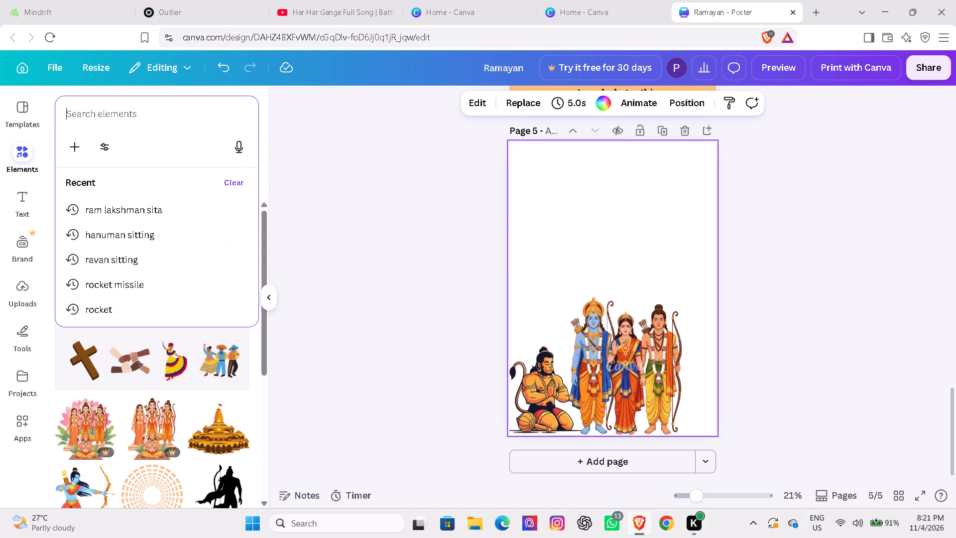
{"action": "type", "text": "border"}
{"action": "key", "text": "Return"}
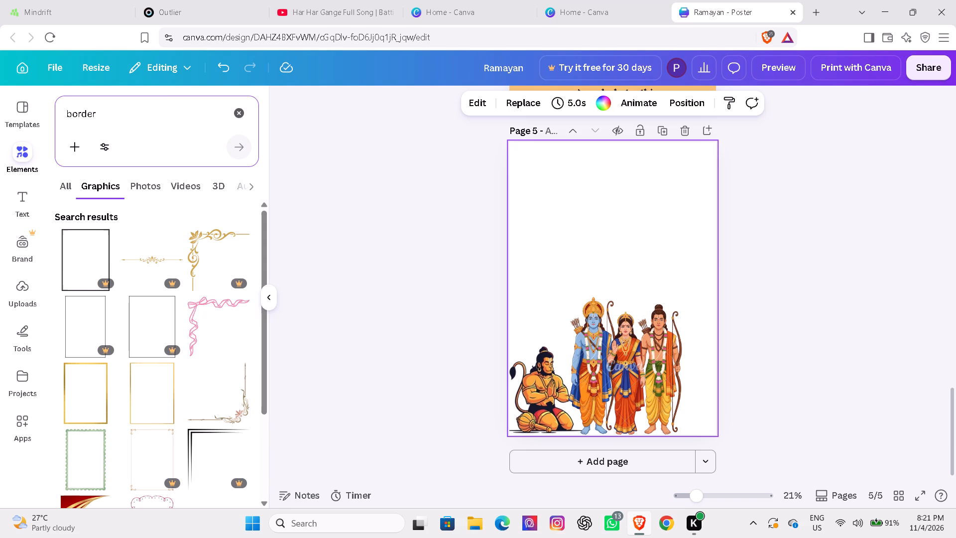
Refine the graphics search to "border cultural".
{"action": "left_click", "coordinate": [157, 128]}
{"action": "key", "text": "space"}
{"action": "left_click", "coordinate": [124, 95]}
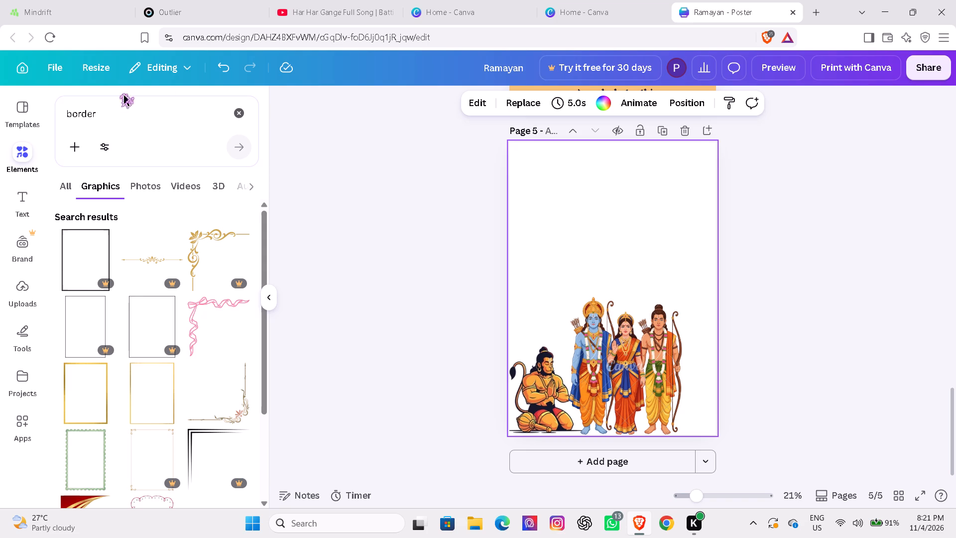
{"action": "left_click", "coordinate": [118, 108]}
{"action": "key", "text": "space"}
{"action": "type", "text": "cultural"}
{"action": "key", "text": "Return"}
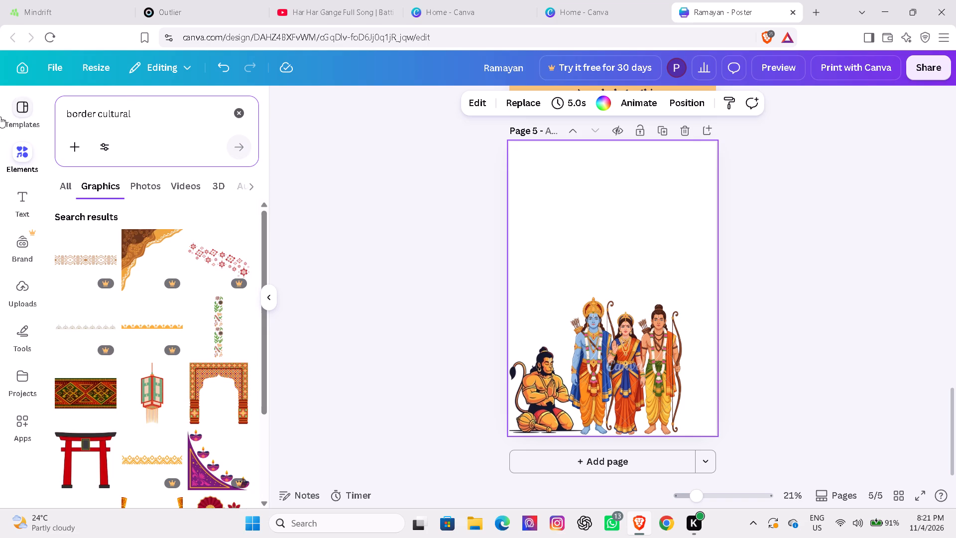
Line the top edge of page 5 with three end-to-end copies of the orange geometric border strip, starting in the top-left corner.
{"action": "left_click", "coordinate": [72, 251]}
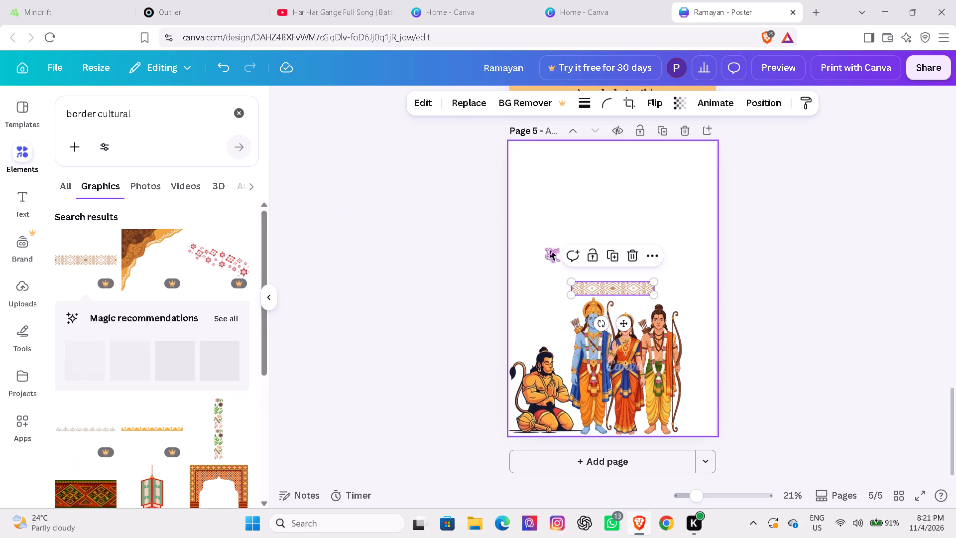
{"action": "left_click_drag", "start_coordinate": [590, 288], "coordinate": [537, 150]}
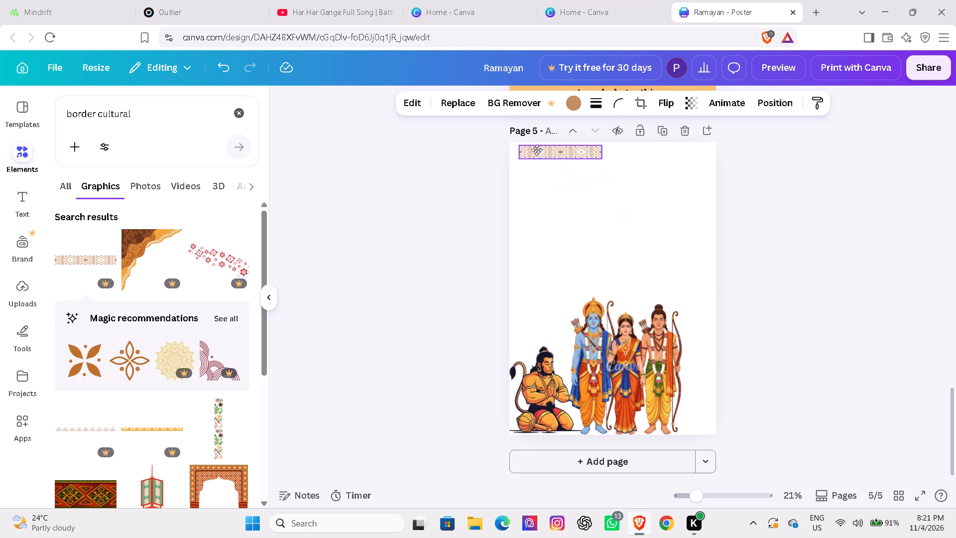
{"action": "left_click_drag", "start_coordinate": [537, 150], "coordinate": [529, 145]}
{"action": "left_click", "coordinate": [529, 145]}
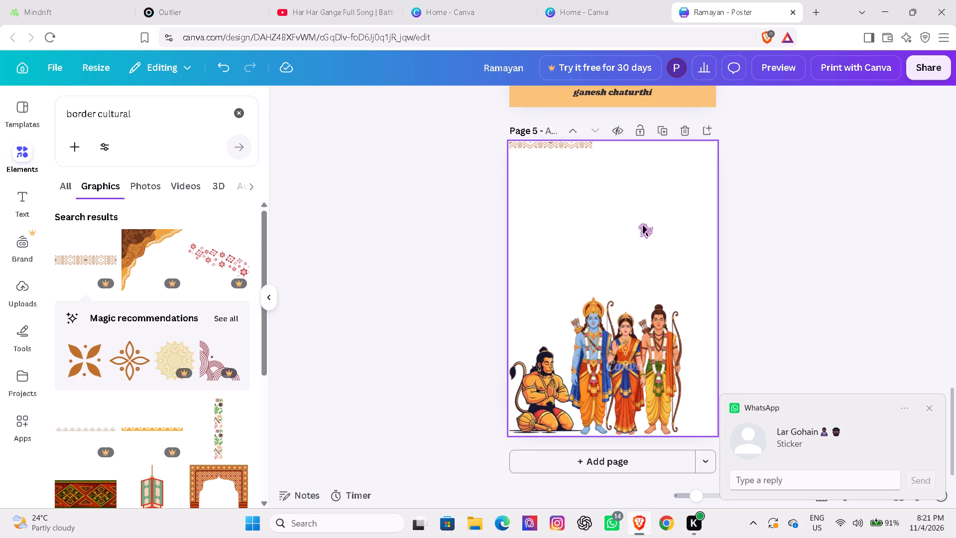
{"action": "left_click", "coordinate": [69, 281]}
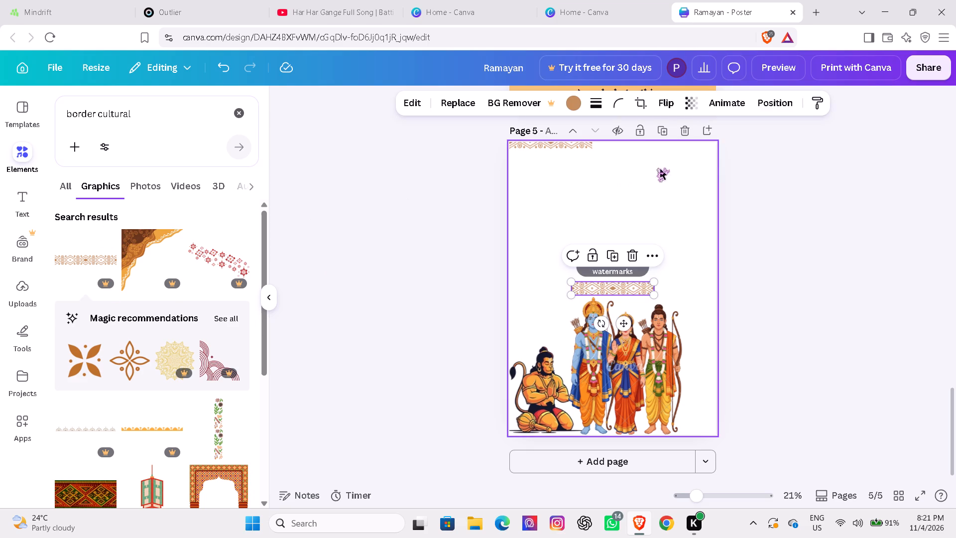
{"action": "left_click_drag", "start_coordinate": [612, 285], "coordinate": [634, 142]}
{"action": "left_click", "coordinate": [634, 142]}
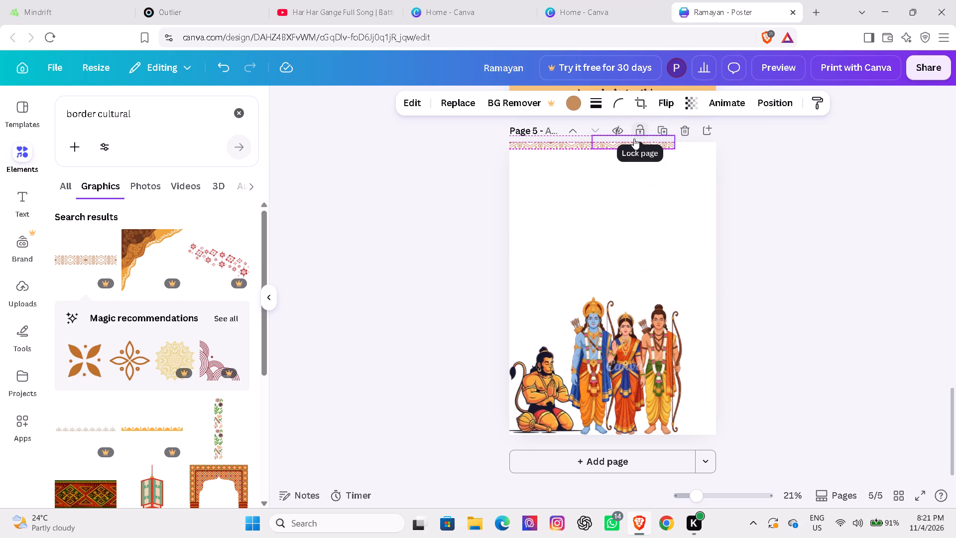
{"action": "left_click", "coordinate": [570, 206]}
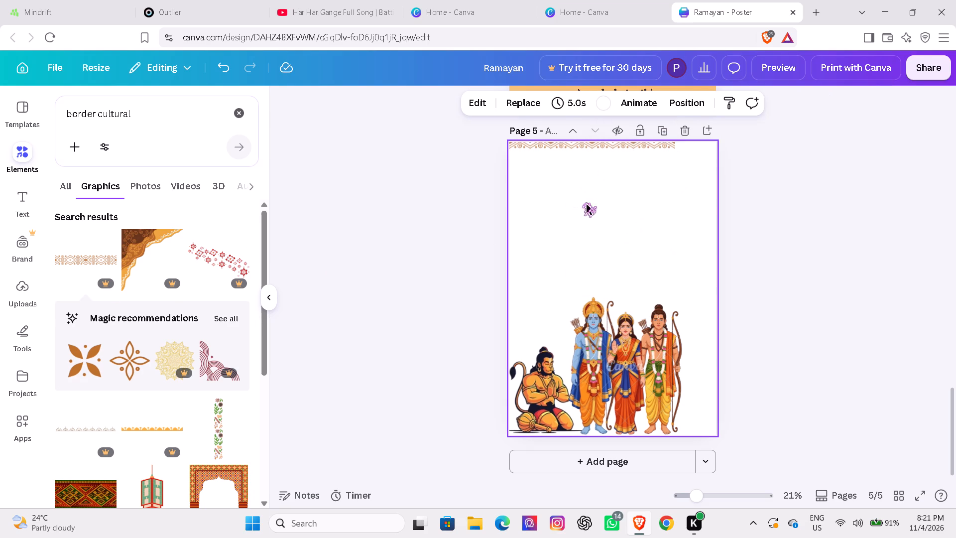
{"action": "left_click_drag", "start_coordinate": [587, 204], "coordinate": [247, 202]}
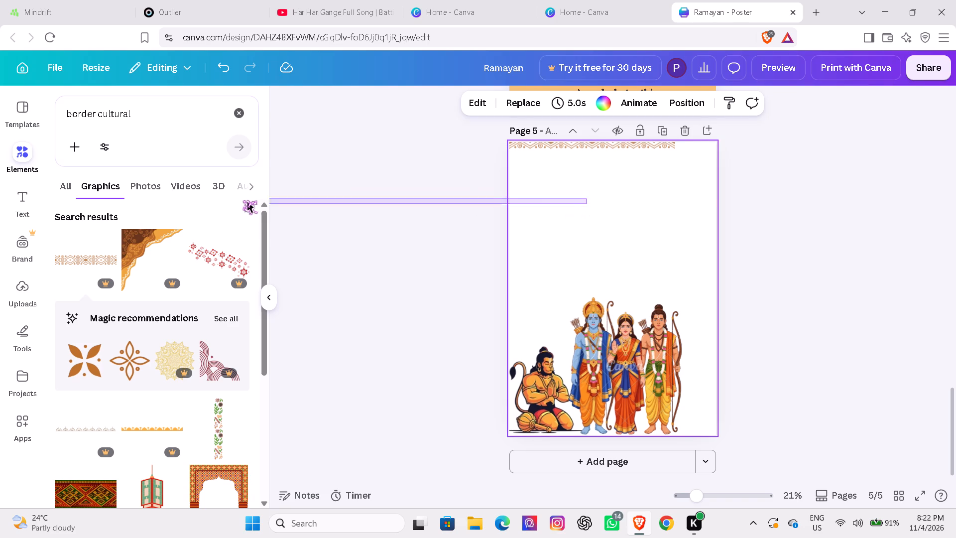
{"action": "left_click_drag", "start_coordinate": [247, 202], "coordinate": [247, 202]}
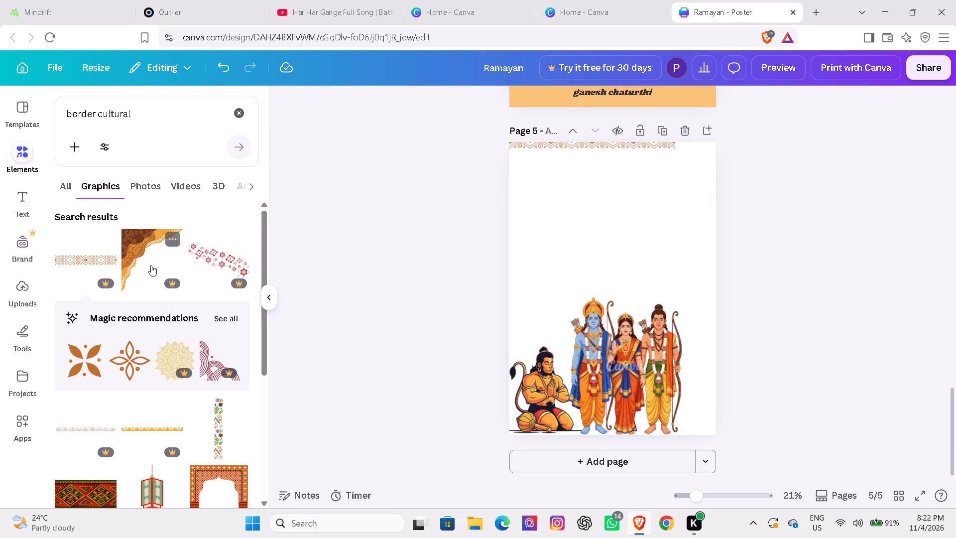
{"action": "left_click", "coordinate": [77, 273]}
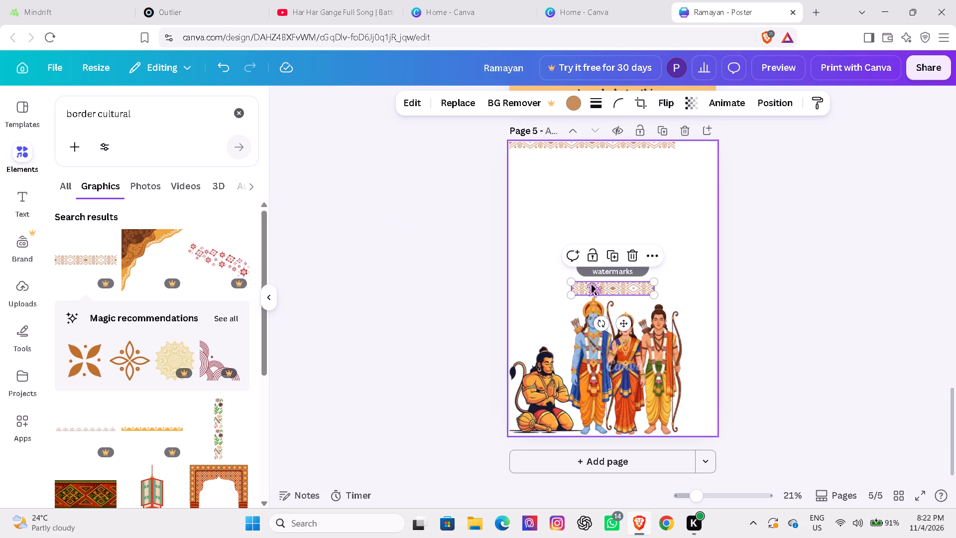
{"action": "left_click_drag", "start_coordinate": [592, 284], "coordinate": [693, 142]}
{"action": "left_click_drag", "start_coordinate": [692, 138], "coordinate": [704, 131]}
{"action": "left_click", "coordinate": [696, 143]}
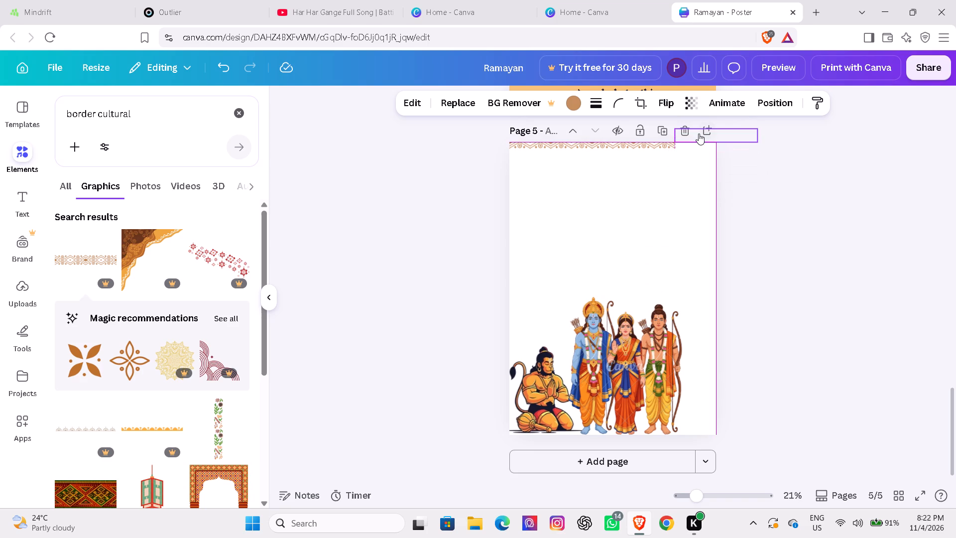
{"action": "left_click", "coordinate": [610, 197]}
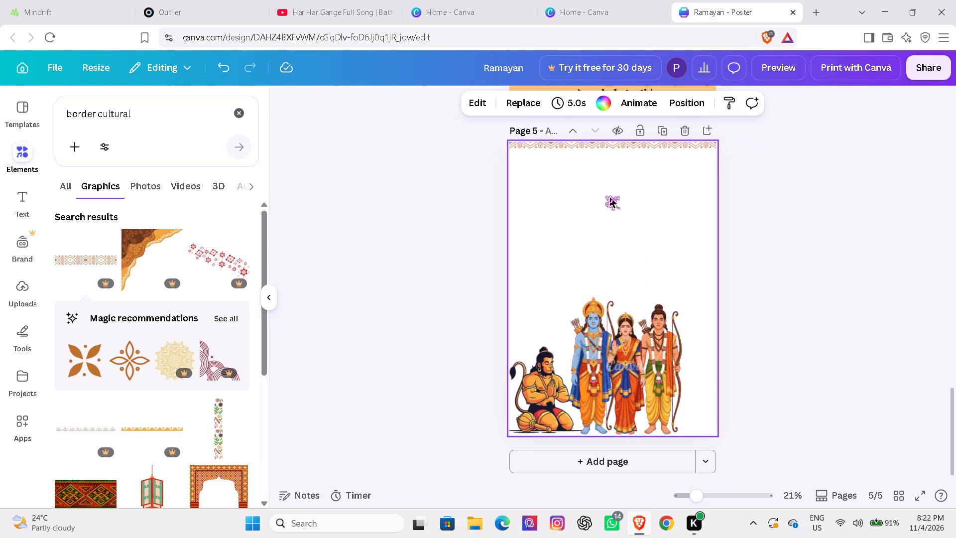
Add another copy of the geometric border strip, move the trio aside, and place the strip in the lower part of page 5.
{"action": "left_click", "coordinate": [73, 262]}
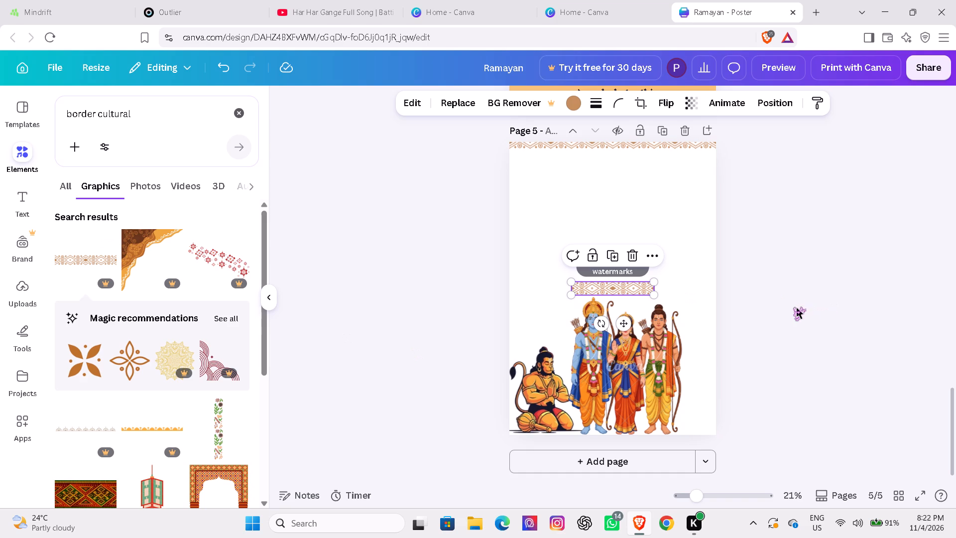
{"action": "left_click", "coordinate": [798, 282]}
{"action": "left_click_drag", "start_coordinate": [621, 385], "coordinate": [624, 307]}
{"action": "left_click_drag", "start_coordinate": [612, 284], "coordinate": [620, 327]}
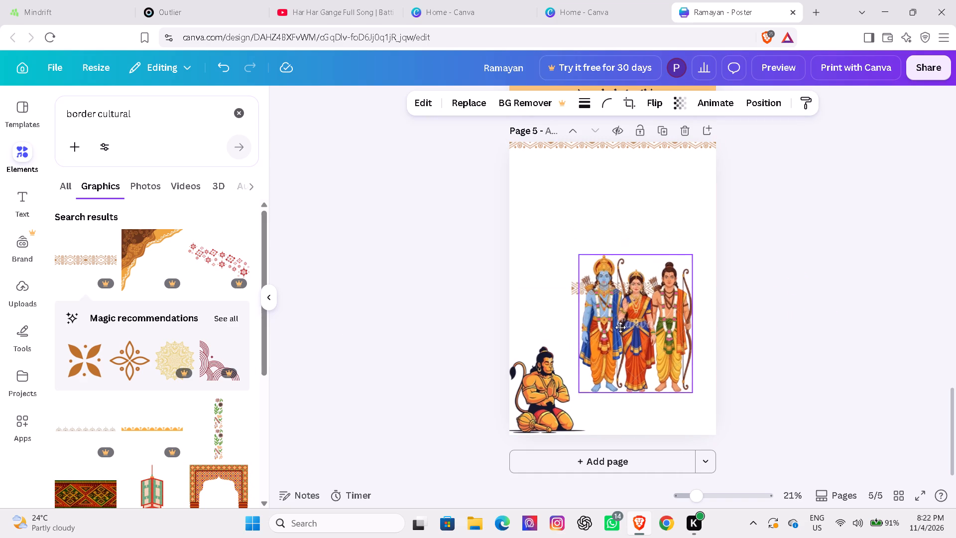
{"action": "left_click_drag", "start_coordinate": [620, 327], "coordinate": [721, 266]}
{"action": "left_click_drag", "start_coordinate": [644, 285], "coordinate": [648, 350]}
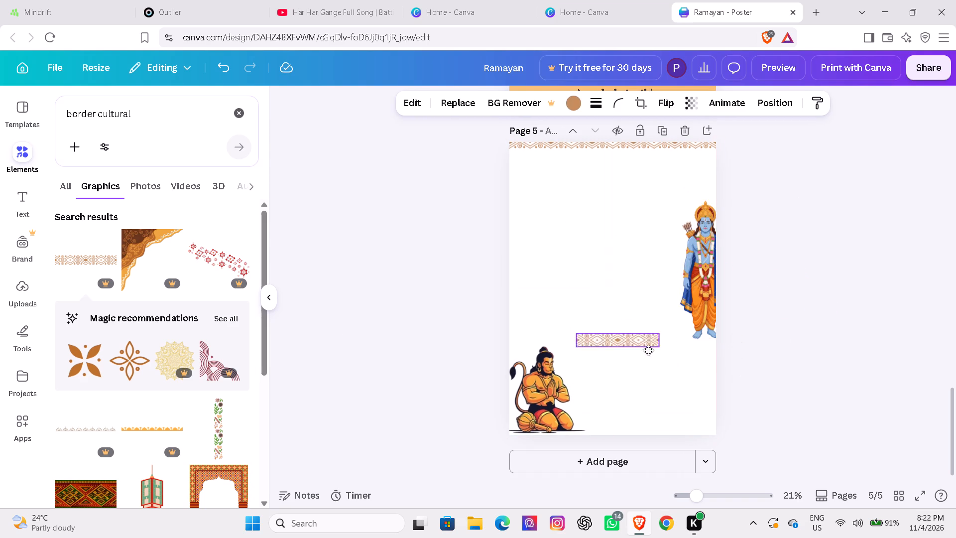
{"action": "left_click_drag", "start_coordinate": [648, 350], "coordinate": [645, 394]}
Move the trio and Hanuman up to the middle of page 5, with Hanuman slightly widened and partly overlapped on the trio's left side.
{"action": "left_click_drag", "start_coordinate": [693, 309], "coordinate": [622, 284]}
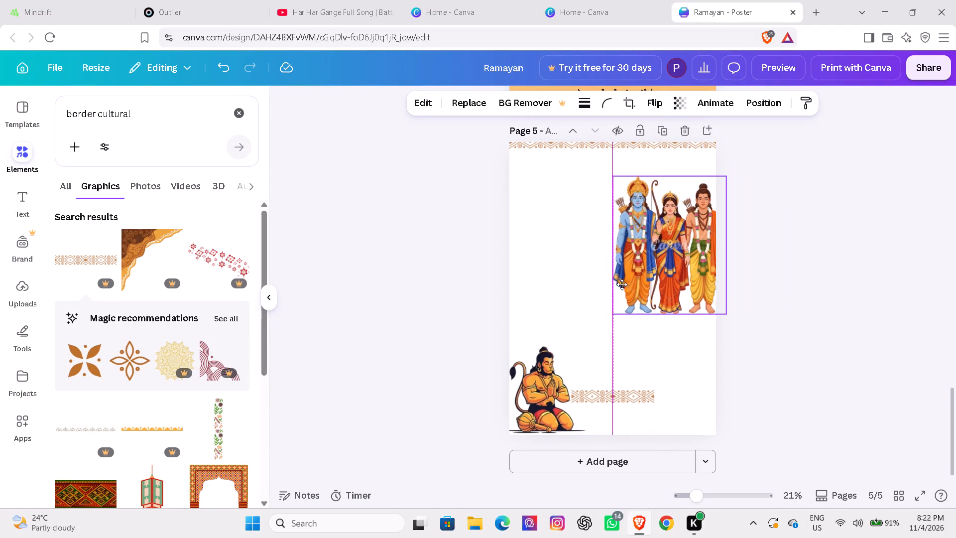
{"action": "left_click_drag", "start_coordinate": [622, 284], "coordinate": [607, 289]}
{"action": "left_click_drag", "start_coordinate": [551, 371], "coordinate": [605, 262]}
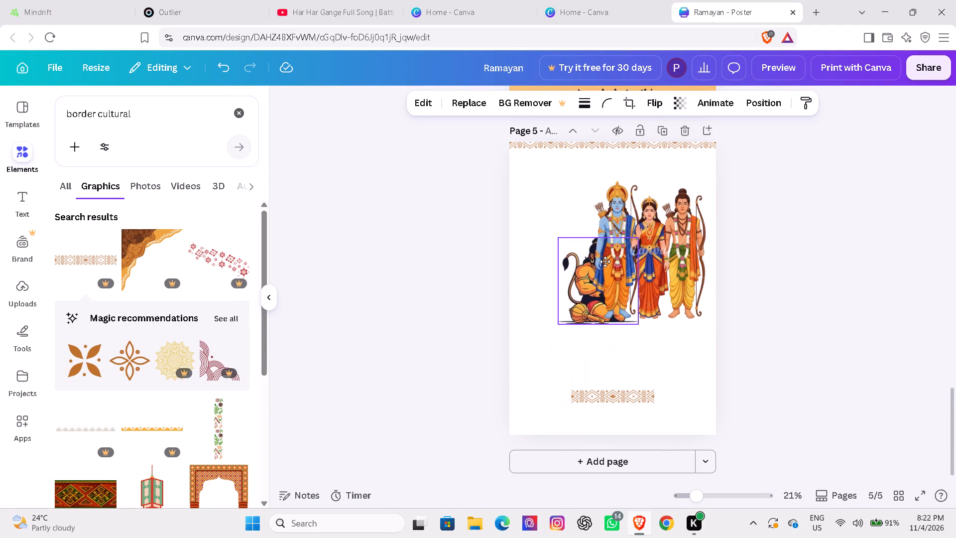
{"action": "left_click_drag", "start_coordinate": [605, 262], "coordinate": [635, 231]}
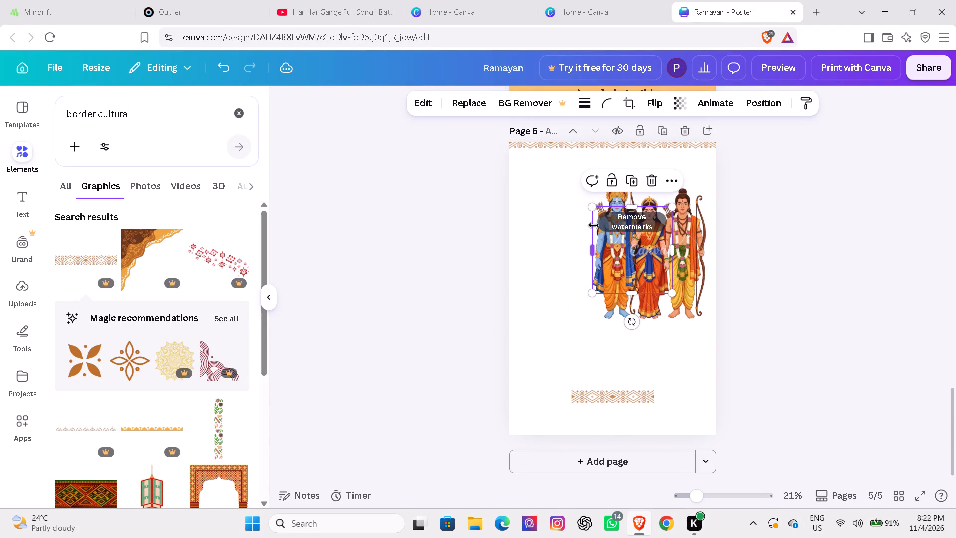
{"action": "left_click_drag", "start_coordinate": [594, 225], "coordinate": [582, 227]}
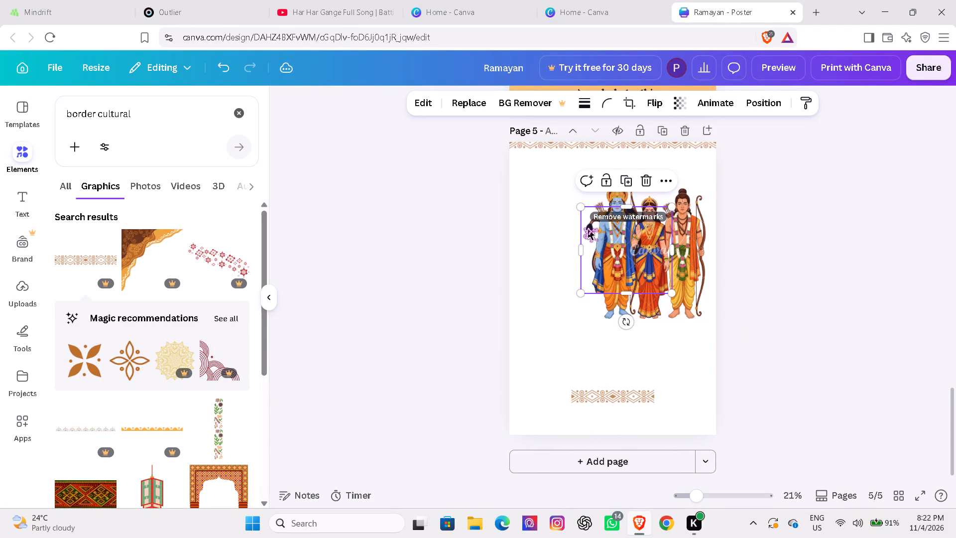
{"action": "left_click_drag", "start_coordinate": [587, 230], "coordinate": [555, 239]}
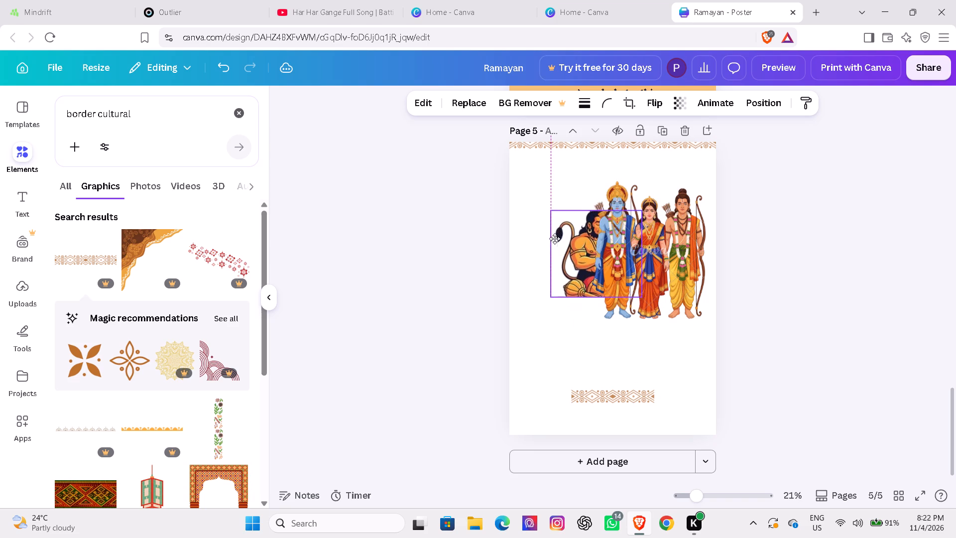
{"action": "left_click_drag", "start_coordinate": [555, 239], "coordinate": [553, 241]}
{"action": "left_click_drag", "start_coordinate": [625, 265], "coordinate": [613, 264]}
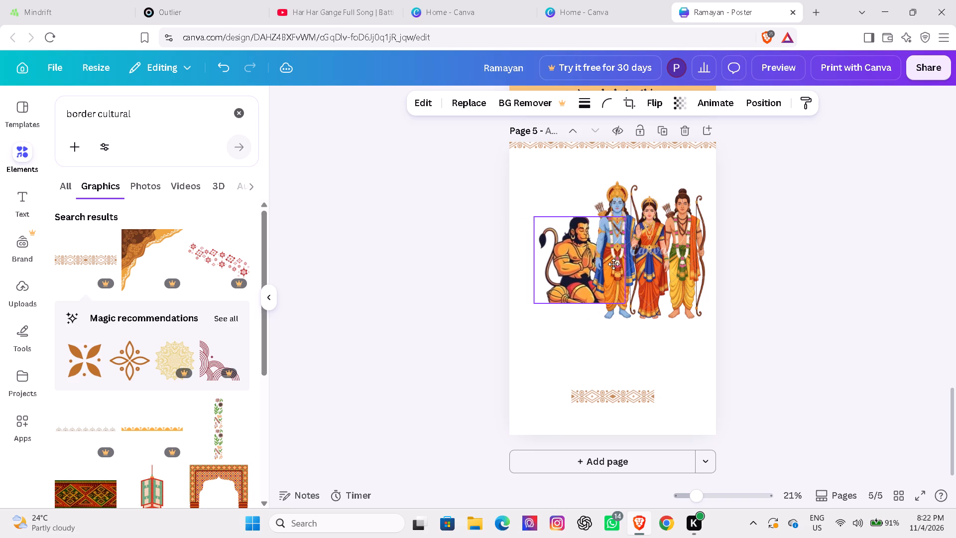
{"action": "left_click_drag", "start_coordinate": [613, 264], "coordinate": [614, 264]}
{"action": "left_click_drag", "start_coordinate": [643, 267], "coordinate": [636, 271]}
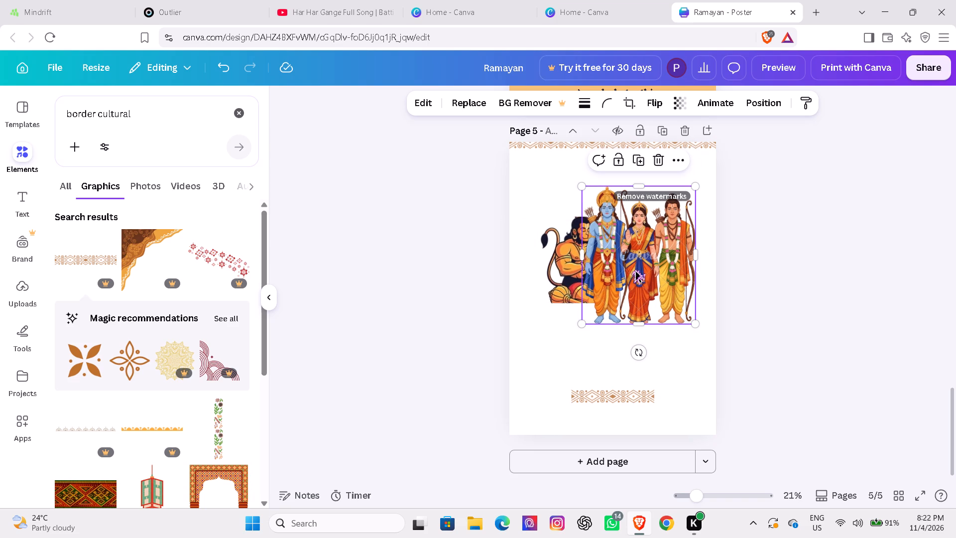
Line the bottom edge of page 5 with three copies of the orange geometric border strip, starting in the bottom-left corner.
{"action": "left_click_drag", "start_coordinate": [616, 395], "coordinate": [603, 401]}
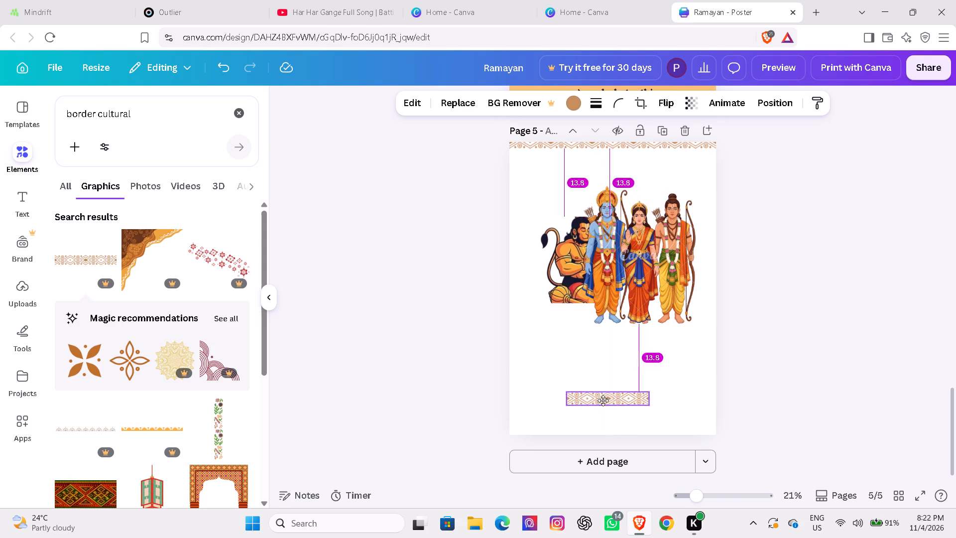
{"action": "left_click_drag", "start_coordinate": [603, 401], "coordinate": [552, 432]}
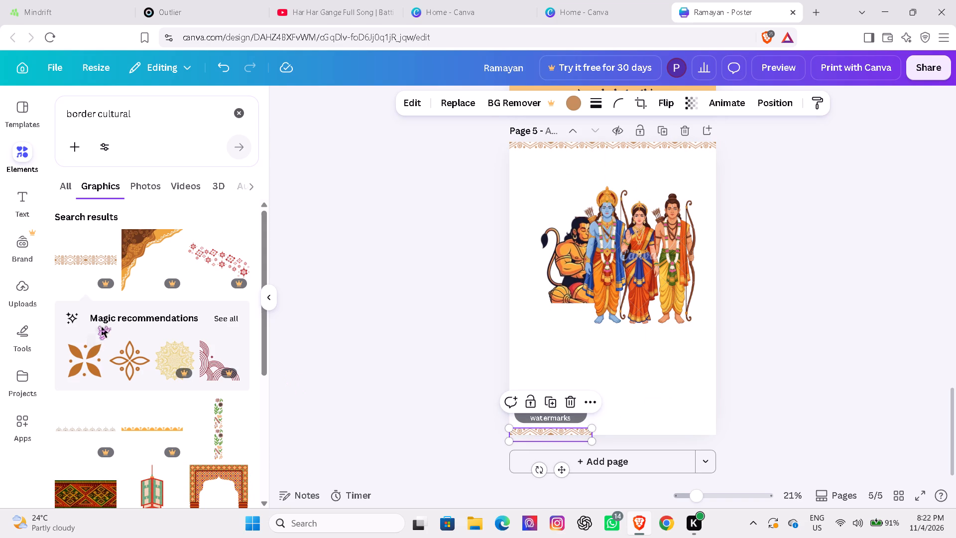
{"action": "left_click", "coordinate": [75, 253]}
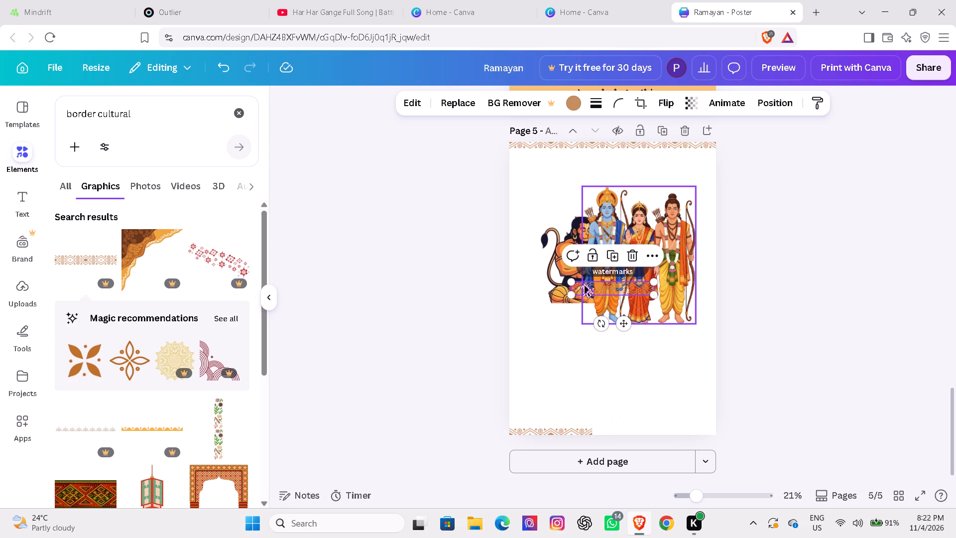
{"action": "left_click_drag", "start_coordinate": [608, 286], "coordinate": [627, 444]}
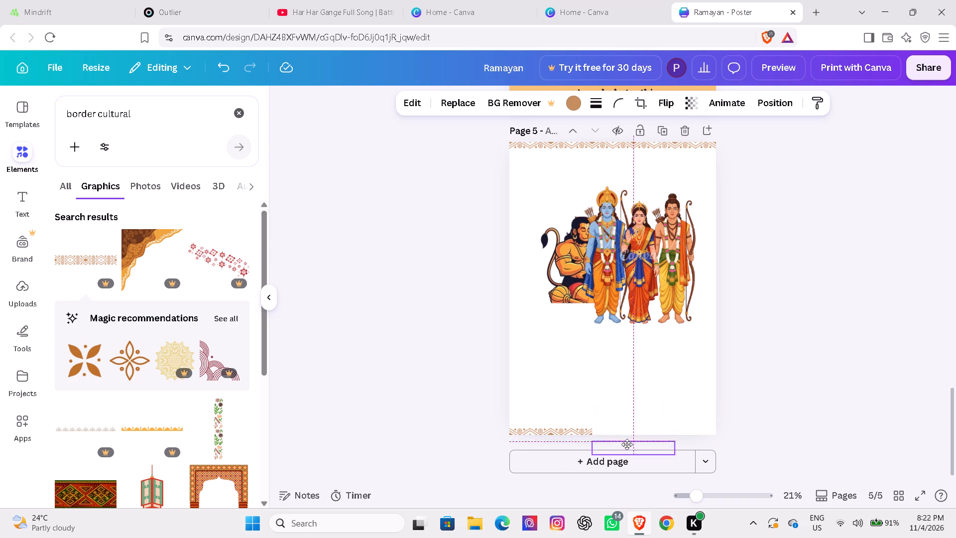
{"action": "left_click_drag", "start_coordinate": [627, 444], "coordinate": [624, 432]}
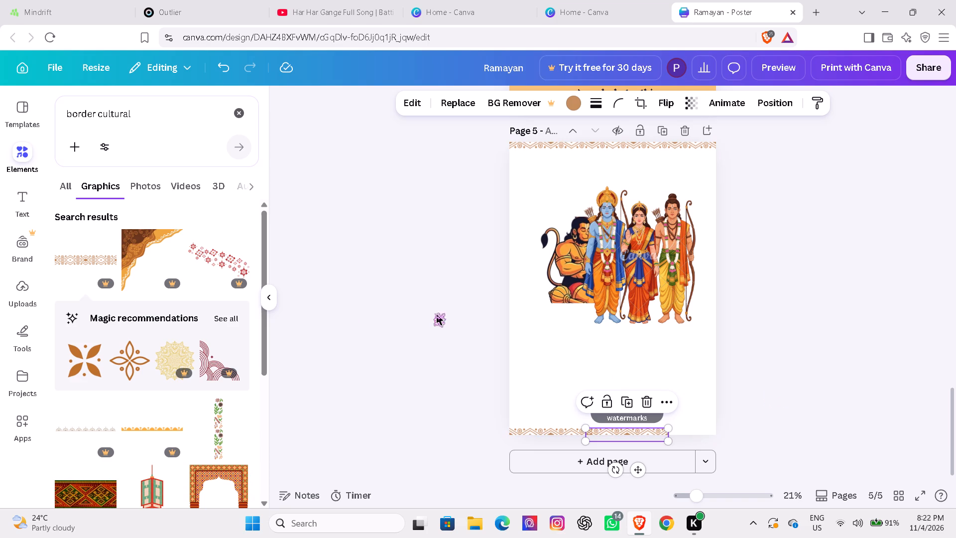
{"action": "left_click", "coordinate": [76, 266]}
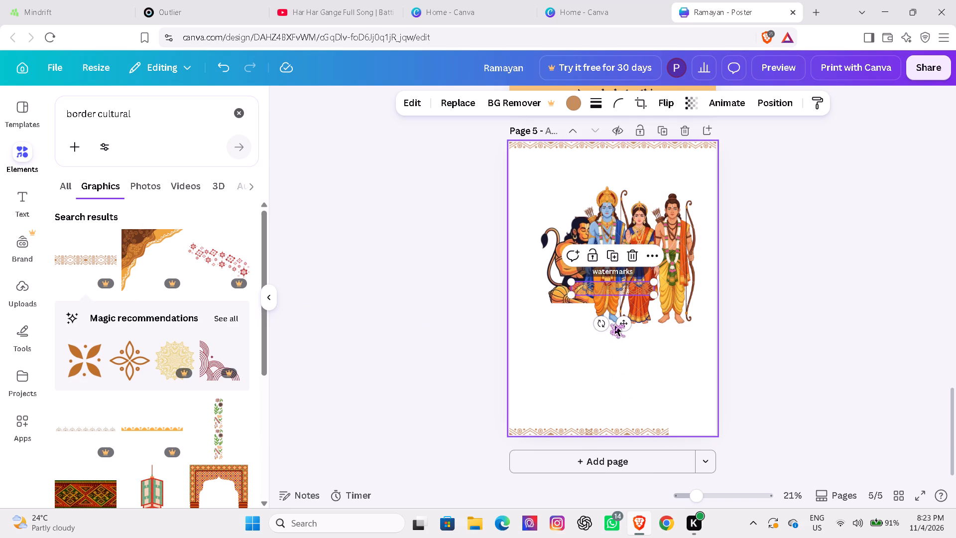
{"action": "left_click_drag", "start_coordinate": [594, 288], "coordinate": [690, 426]}
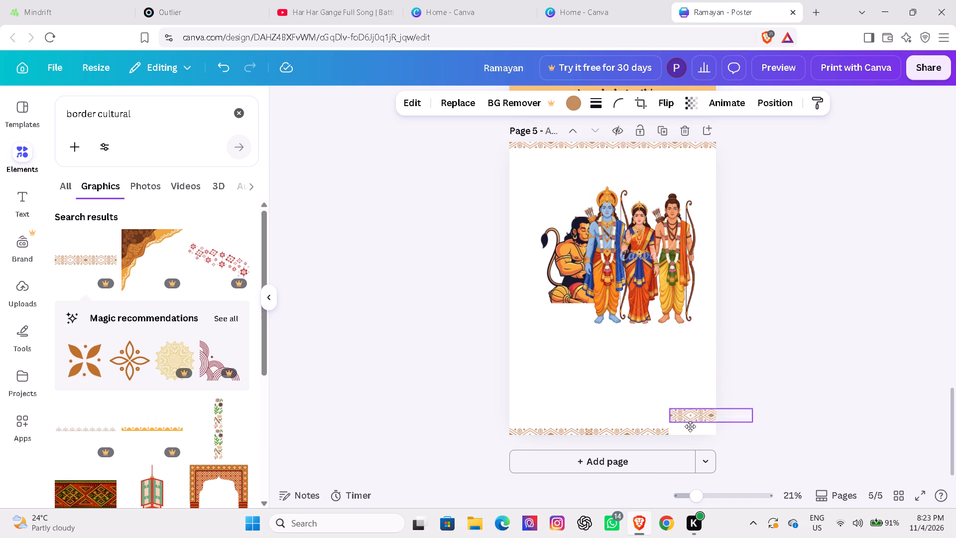
{"action": "left_click_drag", "start_coordinate": [690, 426], "coordinate": [690, 430]}
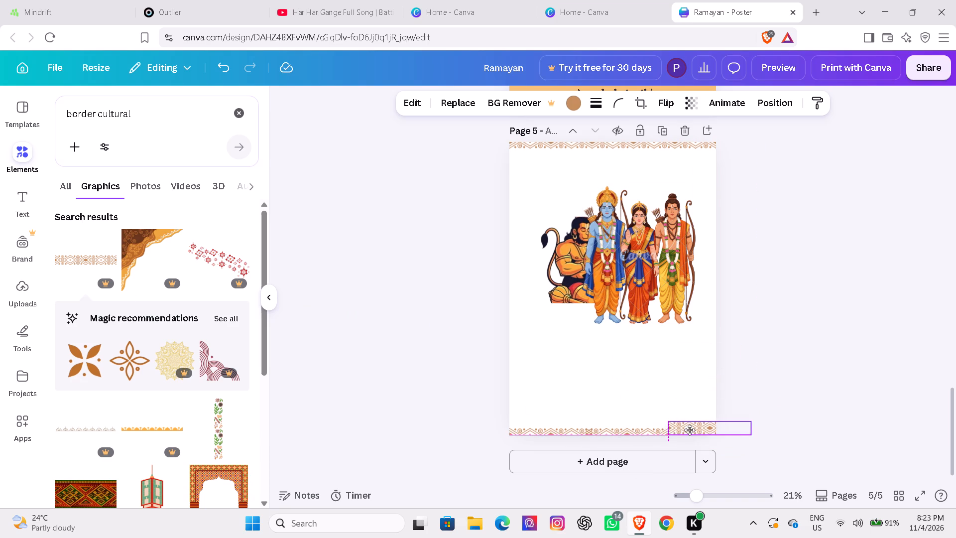
{"action": "left_click_drag", "start_coordinate": [690, 430], "coordinate": [689, 433]}
{"action": "left_click", "coordinate": [570, 408]}
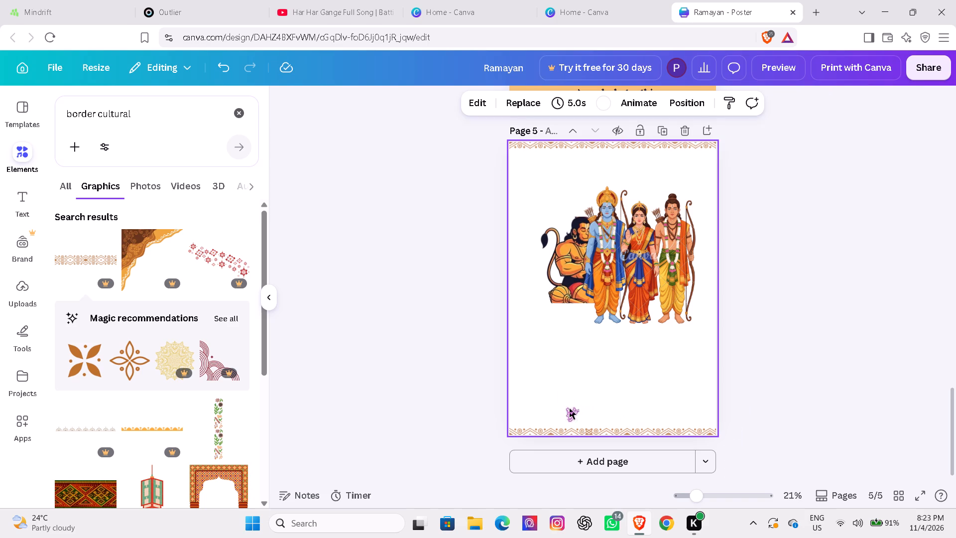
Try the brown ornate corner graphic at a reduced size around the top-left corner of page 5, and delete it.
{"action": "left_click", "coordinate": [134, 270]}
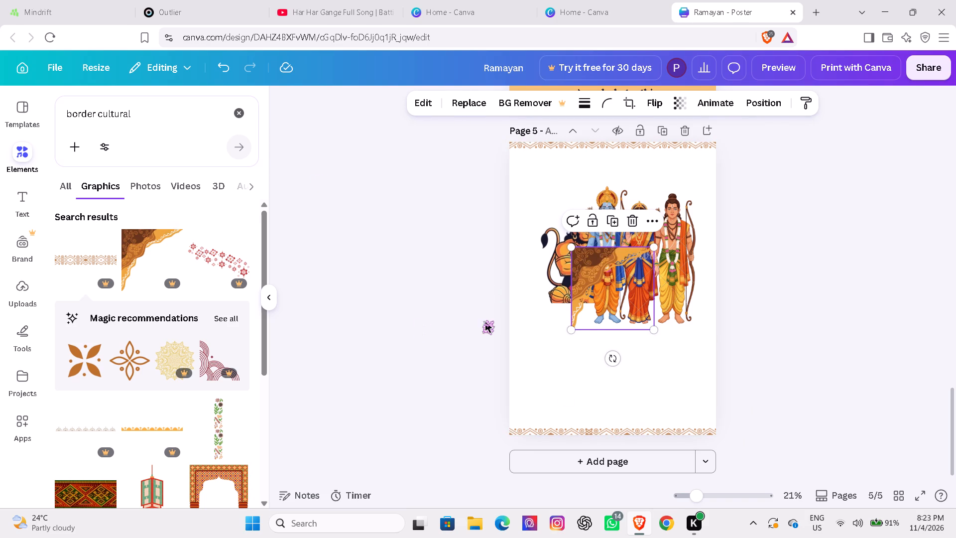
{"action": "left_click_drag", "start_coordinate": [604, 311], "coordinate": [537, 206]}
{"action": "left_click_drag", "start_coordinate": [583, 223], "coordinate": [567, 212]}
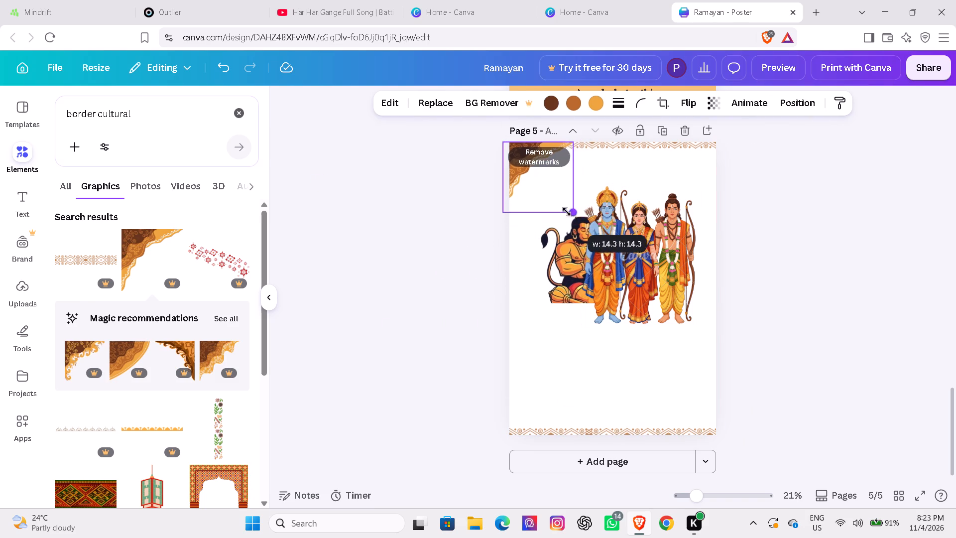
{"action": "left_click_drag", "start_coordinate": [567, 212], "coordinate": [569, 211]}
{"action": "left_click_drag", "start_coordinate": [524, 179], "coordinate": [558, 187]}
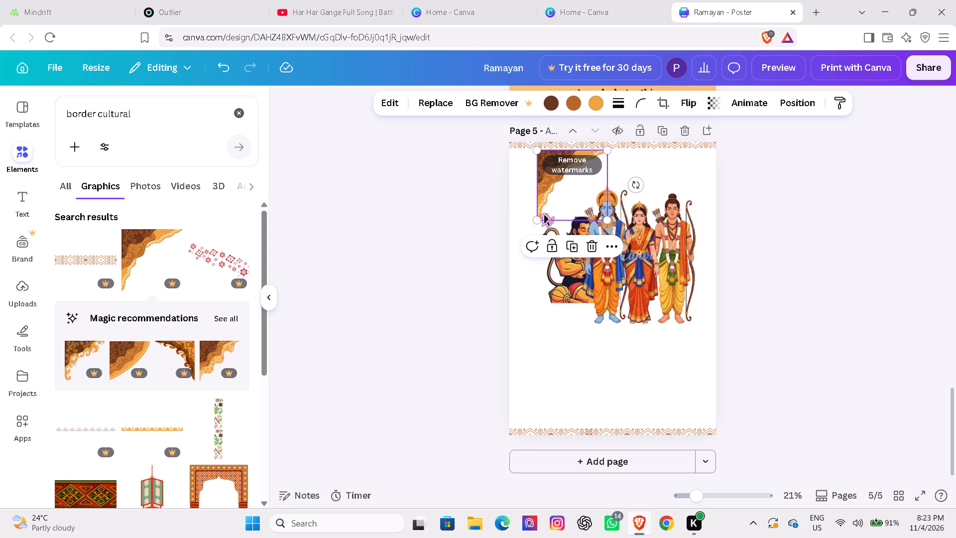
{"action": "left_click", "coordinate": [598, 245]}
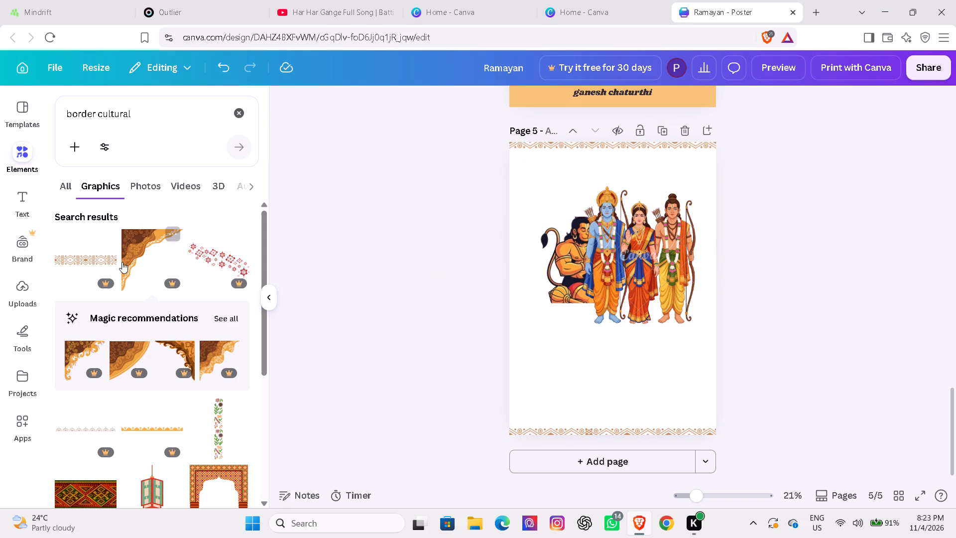
Add another geometric border strip, place it above Hanuman on page 5, and try flipping it vertically and horizontally.
{"action": "left_click", "coordinate": [69, 259]}
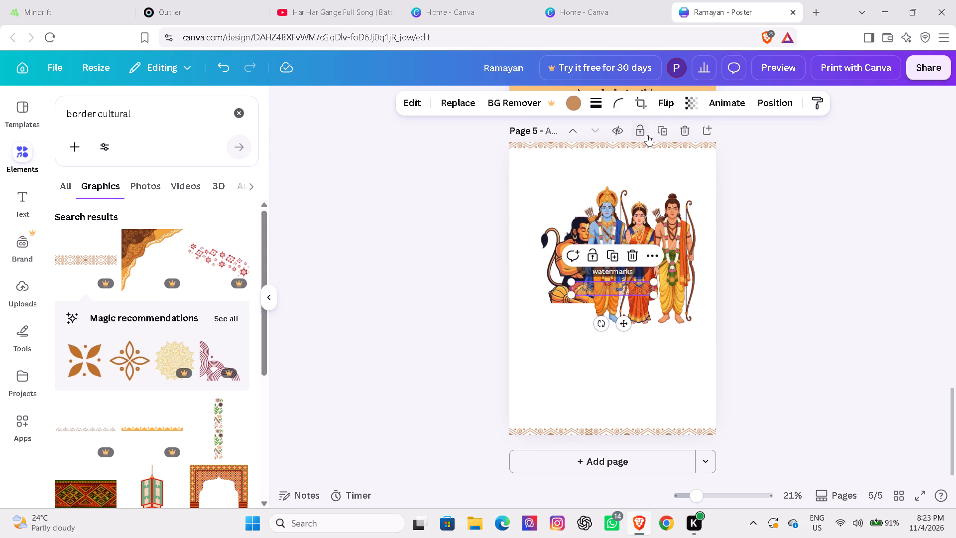
{"action": "left_click", "coordinate": [659, 102]}
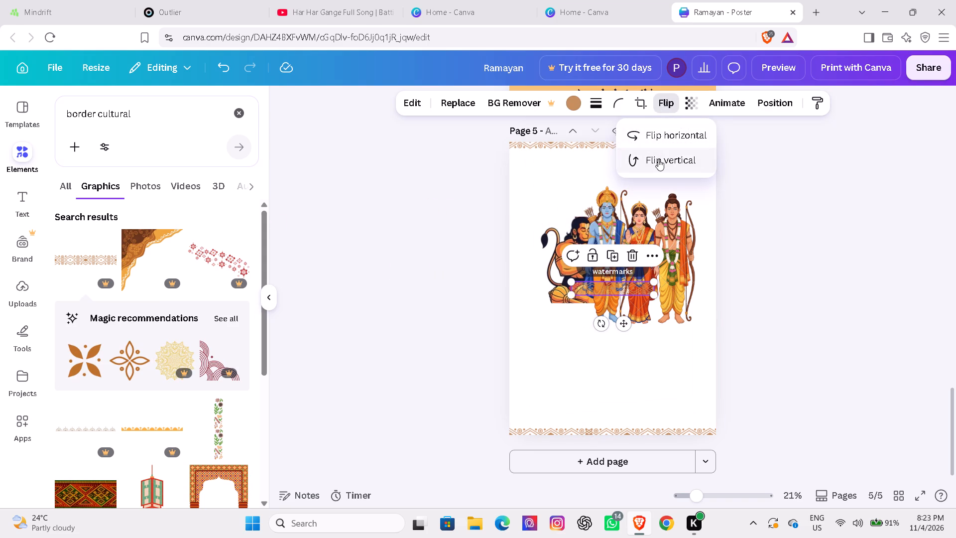
{"action": "left_click", "coordinate": [657, 161]}
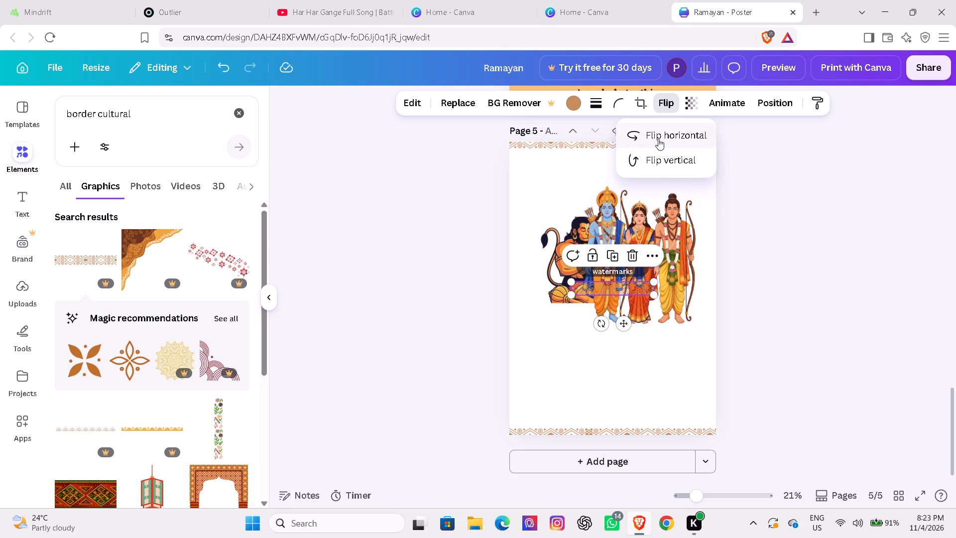
{"action": "left_click", "coordinate": [658, 140]}
{"action": "left_click", "coordinate": [660, 163]}
{"action": "left_click_drag", "start_coordinate": [613, 283], "coordinate": [567, 182]}
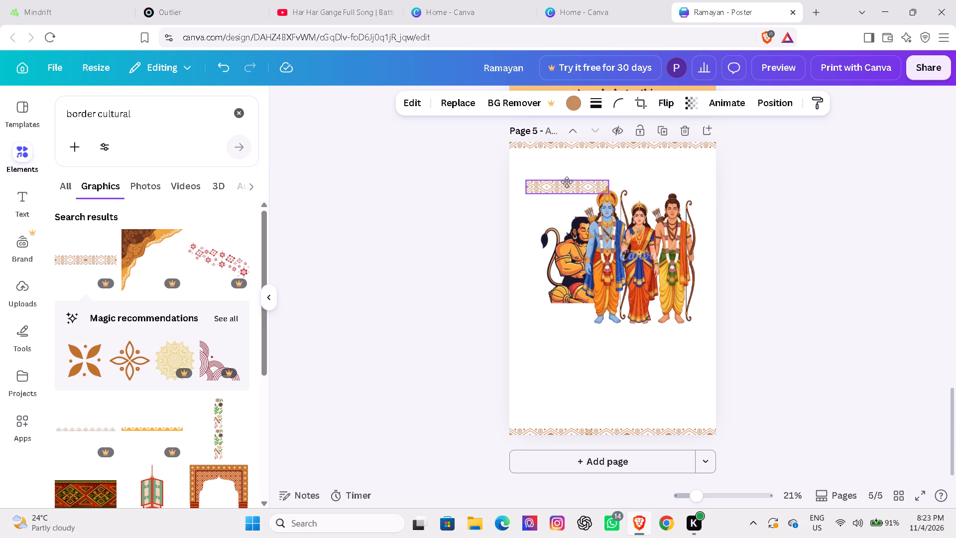
{"action": "left_click_drag", "start_coordinate": [567, 182], "coordinate": [566, 182]}
{"action": "left_click", "coordinate": [658, 102]}
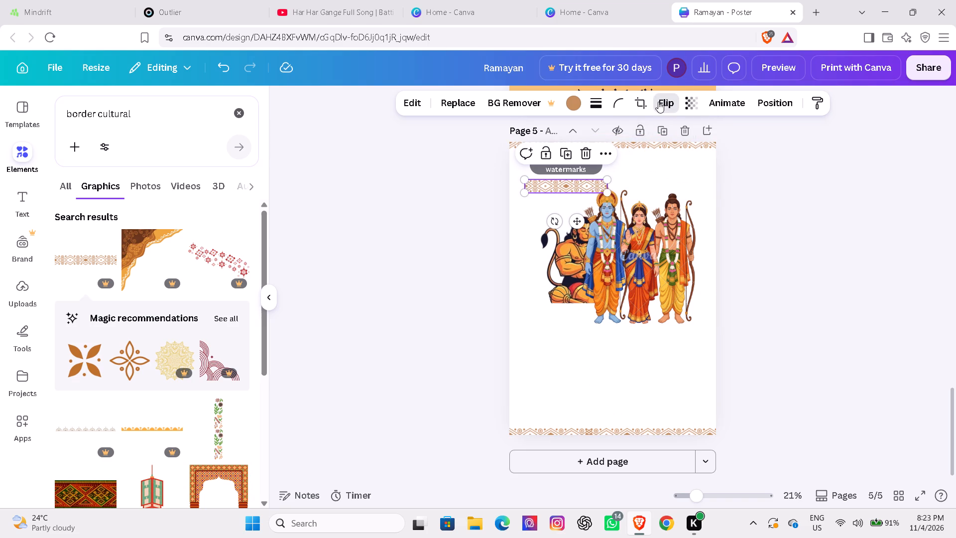
{"action": "left_click", "coordinate": [647, 168]}
{"action": "left_click", "coordinate": [647, 168]}
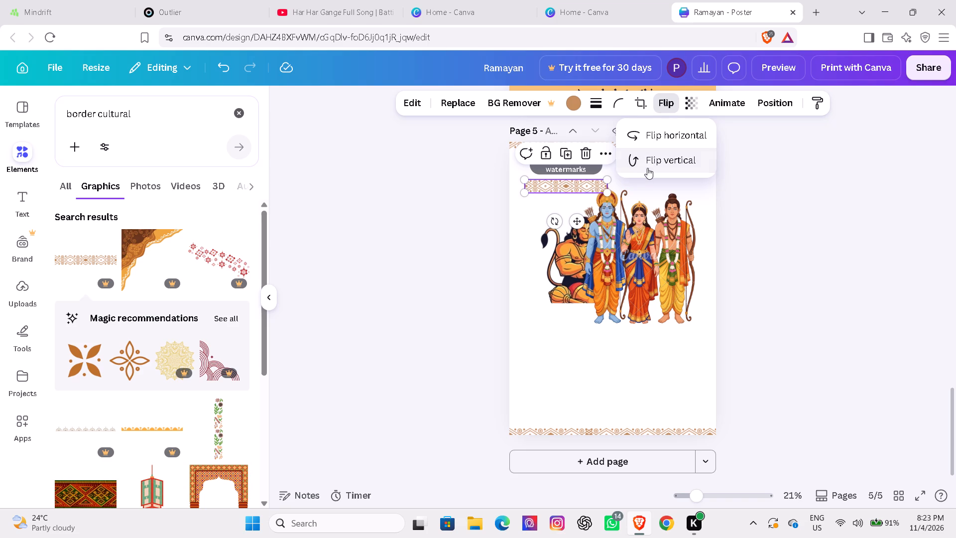
{"action": "left_click", "coordinate": [644, 139]}
Rotate the new border strip upright and align it along the left edge of page 5, starting at the top corner.
{"action": "left_click_drag", "start_coordinate": [558, 224], "coordinate": [548, 223]}
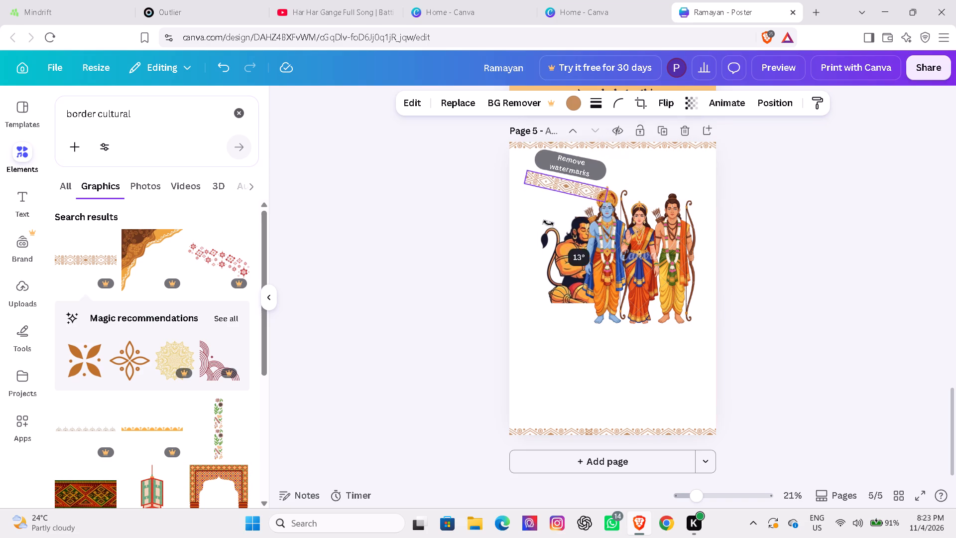
{"action": "left_click_drag", "start_coordinate": [548, 223], "coordinate": [489, 181]}
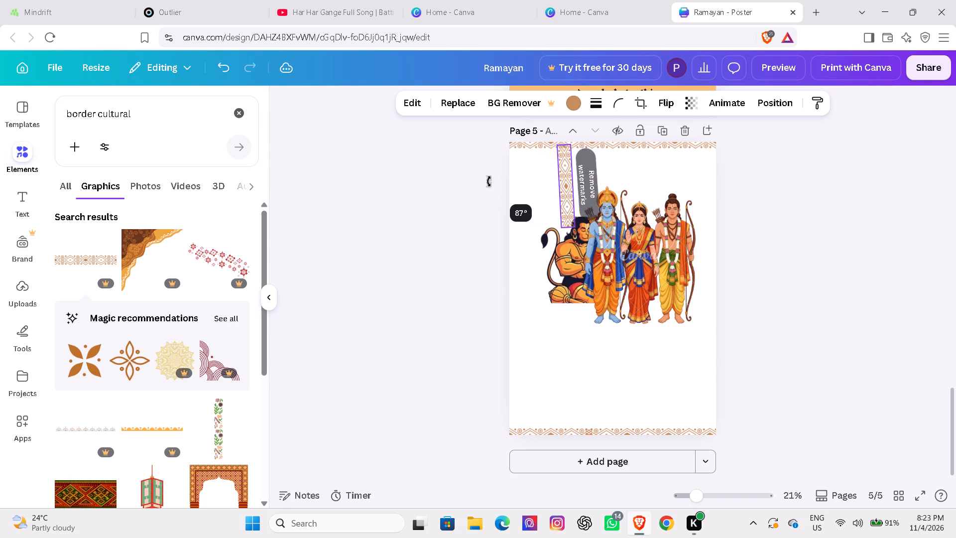
{"action": "left_click_drag", "start_coordinate": [489, 181], "coordinate": [486, 178]}
{"action": "left_click_drag", "start_coordinate": [565, 186], "coordinate": [507, 178]}
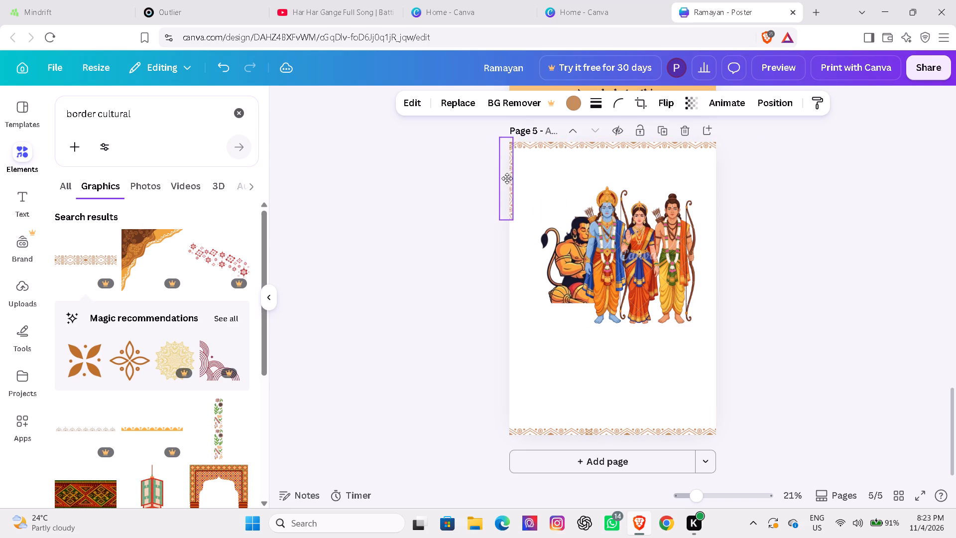
{"action": "left_click_drag", "start_coordinate": [507, 178], "coordinate": [509, 183]}
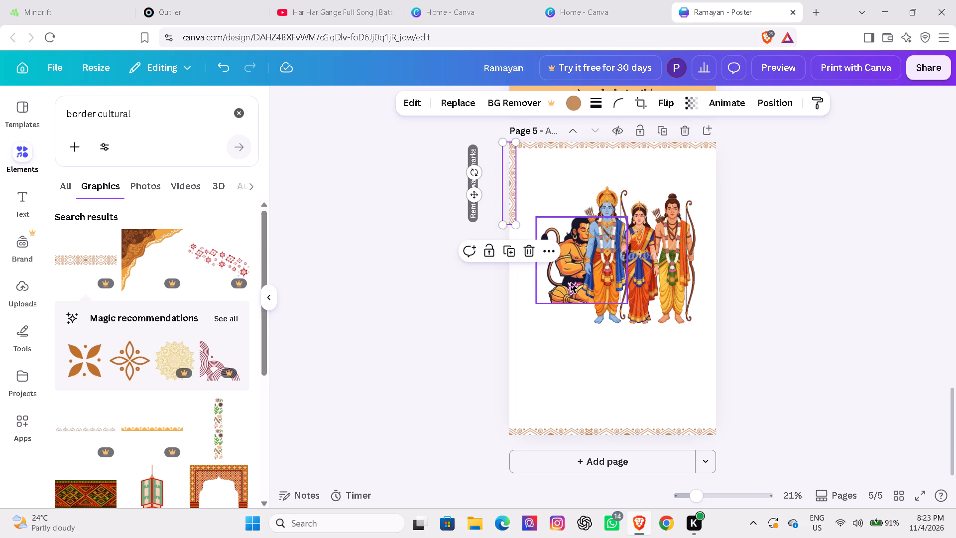
{"action": "left_click", "coordinate": [539, 325]}
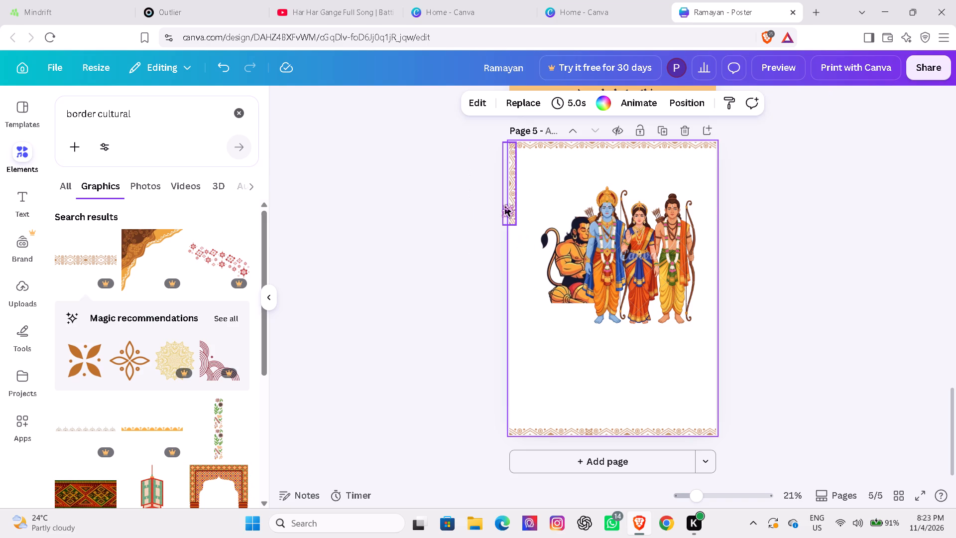
Copy the vertical border strip and place the duplicate directly below it along the left edge of page 5.
{"action": "left_click", "coordinate": [509, 204]}
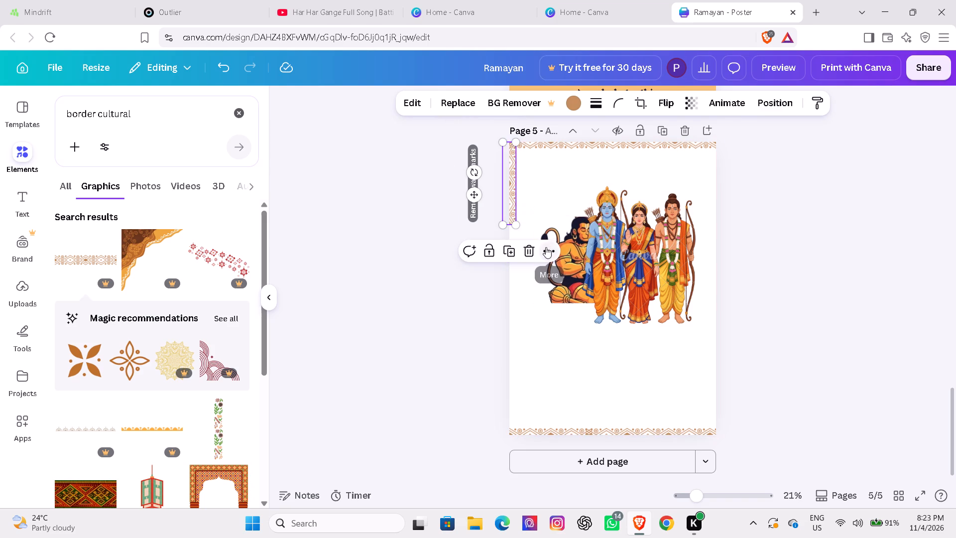
{"action": "left_click", "coordinate": [546, 247]}
{"action": "left_click", "coordinate": [567, 281]}
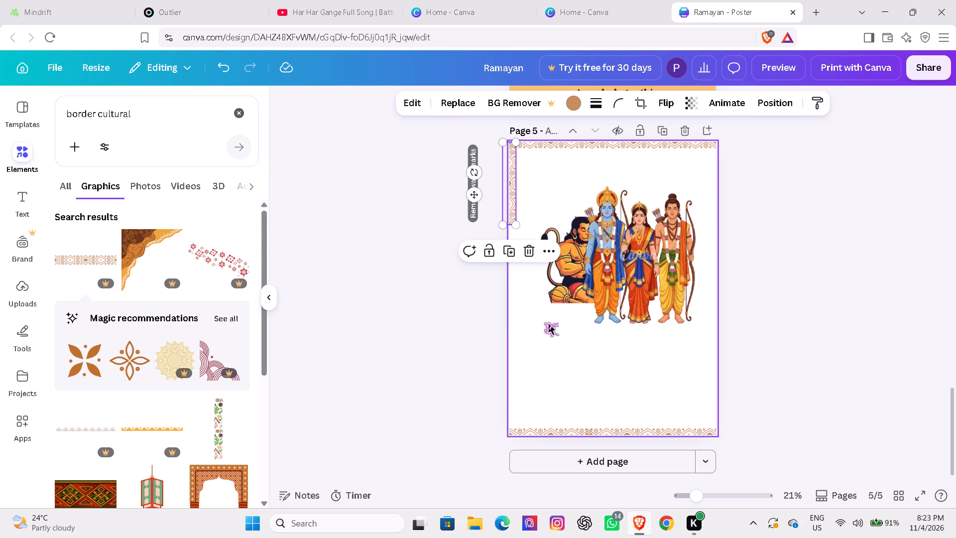
{"action": "left_click", "coordinate": [541, 357]}
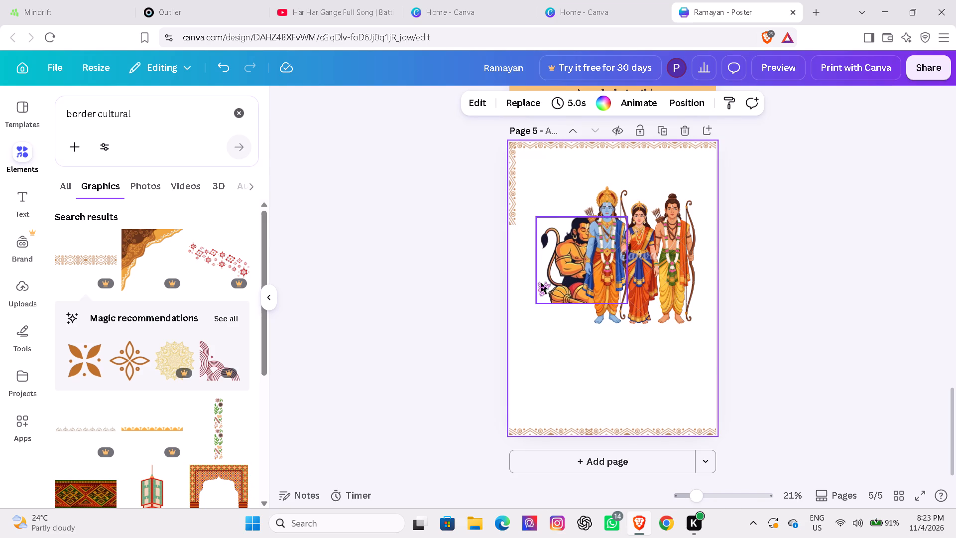
{"action": "key", "text": "ctrl+v"}
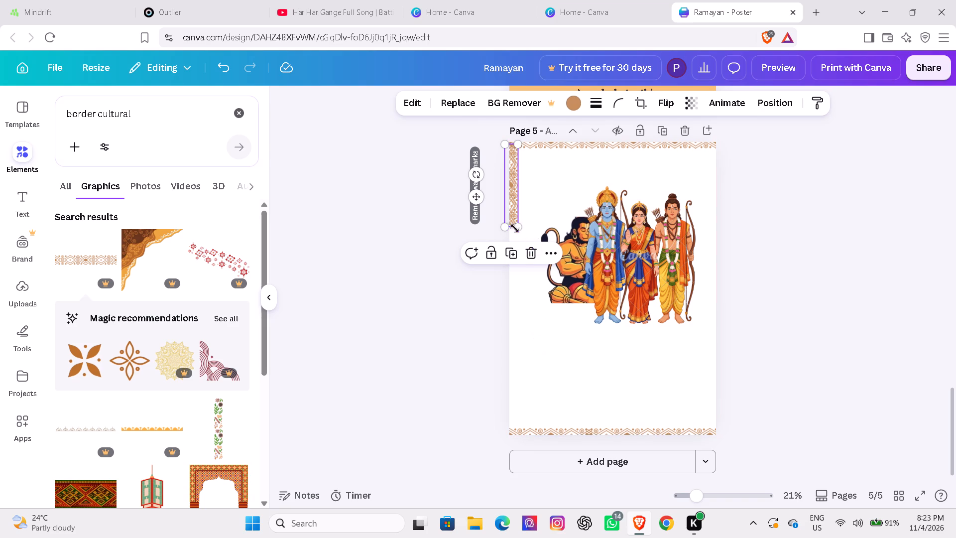
{"action": "left_click_drag", "start_coordinate": [511, 211], "coordinate": [517, 276]}
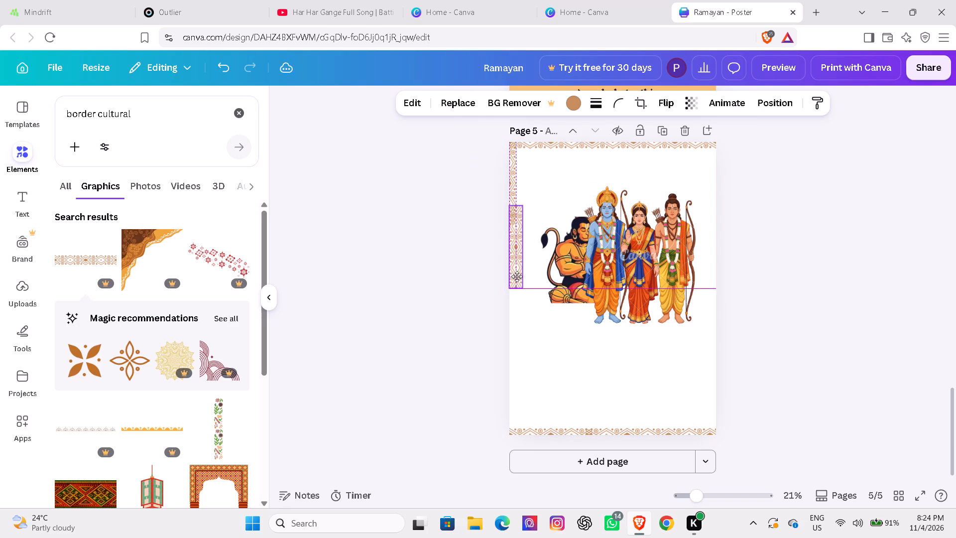
{"action": "left_click_drag", "start_coordinate": [517, 276], "coordinate": [511, 284]}
{"action": "left_click_drag", "start_coordinate": [510, 279], "coordinate": [509, 288]}
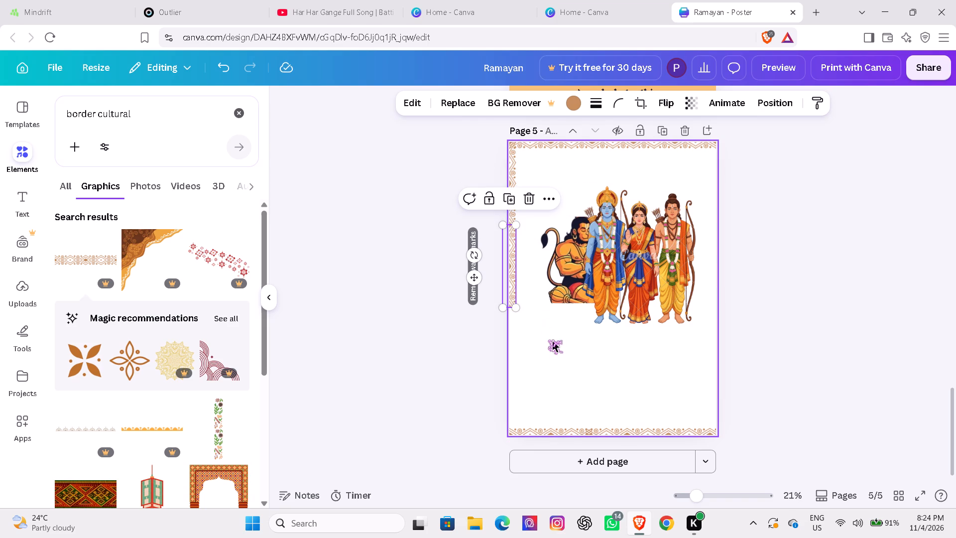
{"action": "left_click", "coordinate": [553, 348]}
Paste a third vertical border strip and align it directly below the second one along the left edge of page 5.
{"action": "left_click", "coordinate": [512, 332]}
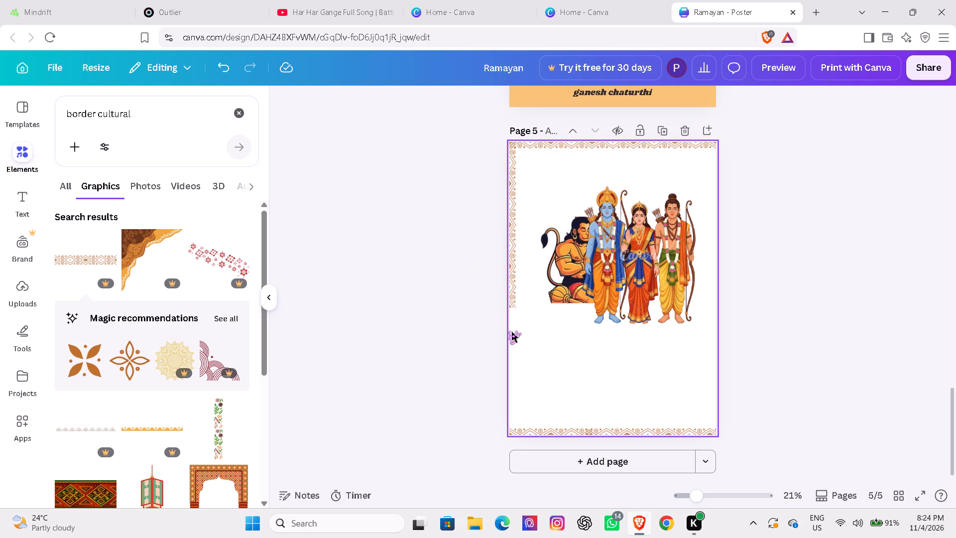
{"action": "key", "text": "ctrl+v"}
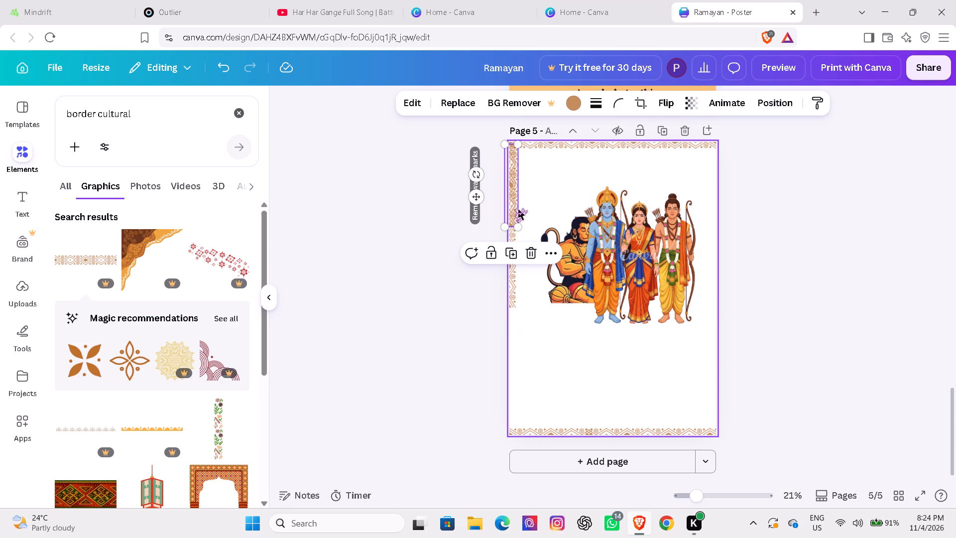
{"action": "left_click_drag", "start_coordinate": [510, 198], "coordinate": [510, 211]}
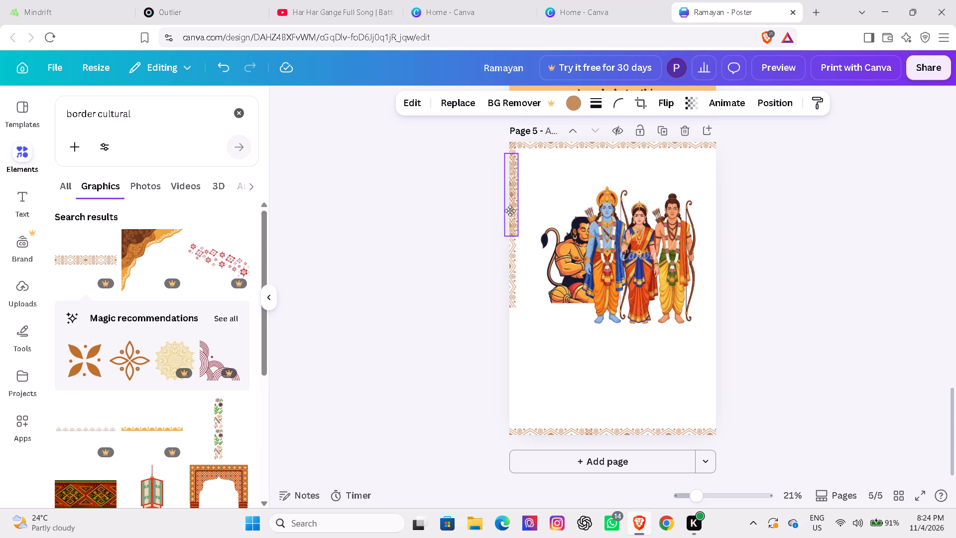
{"action": "left_click_drag", "start_coordinate": [510, 211], "coordinate": [507, 355]}
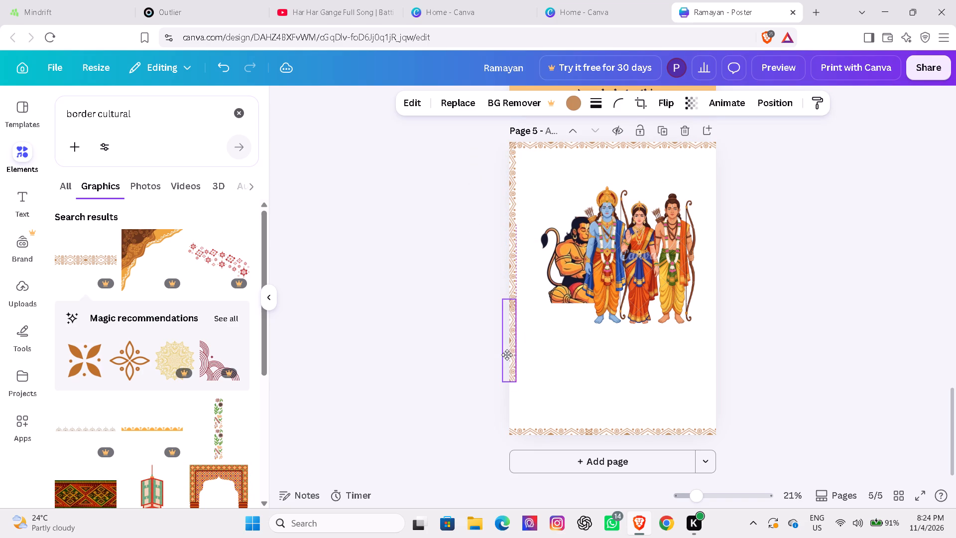
{"action": "left_click_drag", "start_coordinate": [507, 355], "coordinate": [507, 357]}
{"action": "left_click_drag", "start_coordinate": [508, 359], "coordinate": [508, 362]}
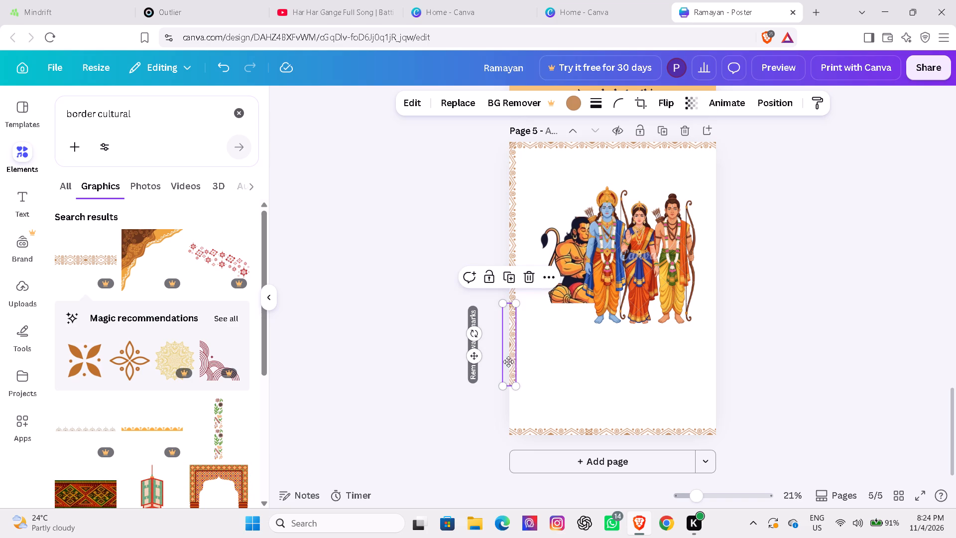
{"action": "left_click_drag", "start_coordinate": [508, 362], "coordinate": [509, 365]}
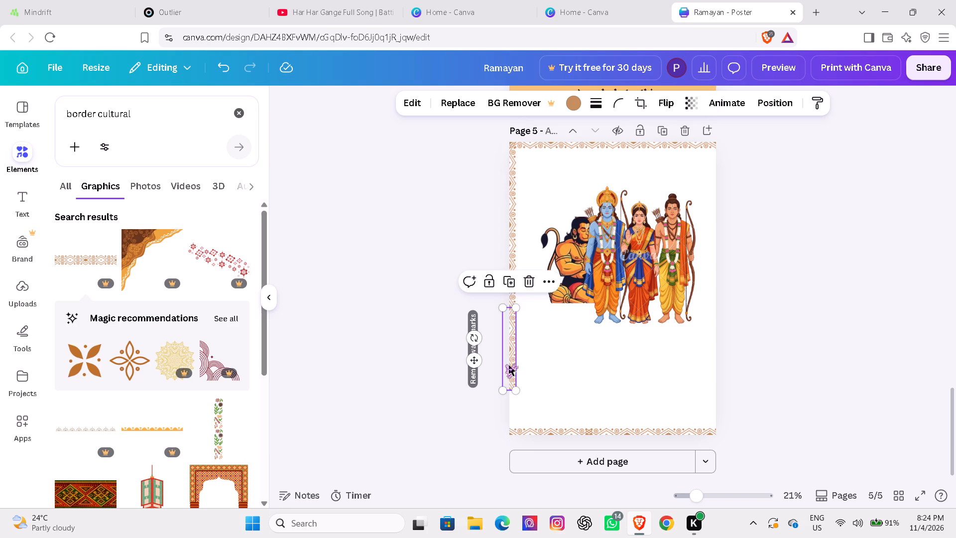
{"action": "left_click", "coordinate": [572, 382]}
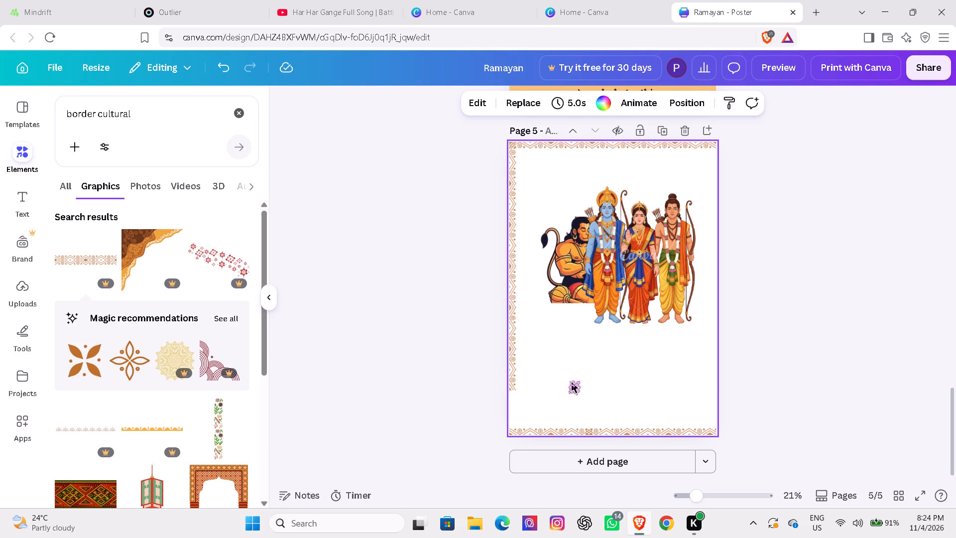
Paste a fourth vertical border strip and place it at the bottom of page 5's left edge, down to the bottom border.
{"action": "key", "text": "ctrl+v"}
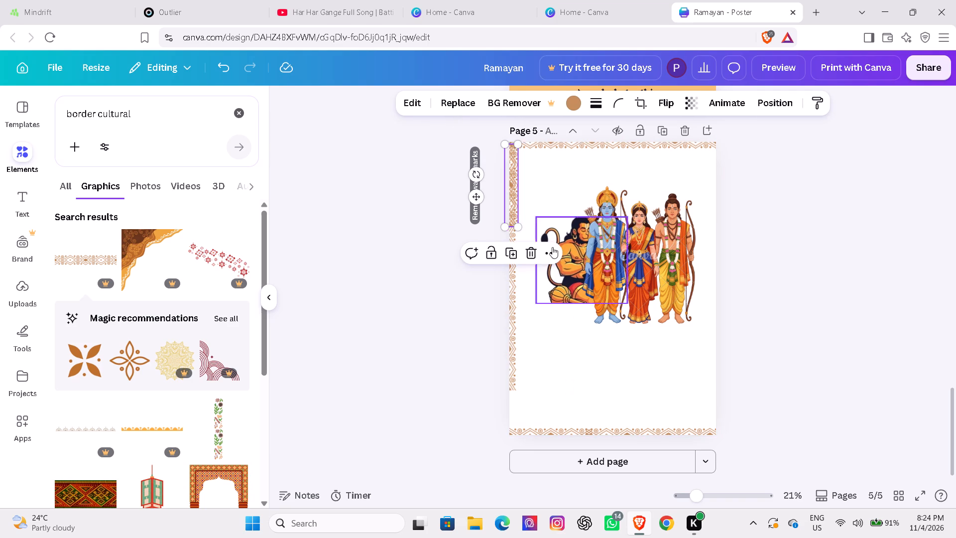
{"action": "left_click_drag", "start_coordinate": [512, 215], "coordinate": [512, 389]}
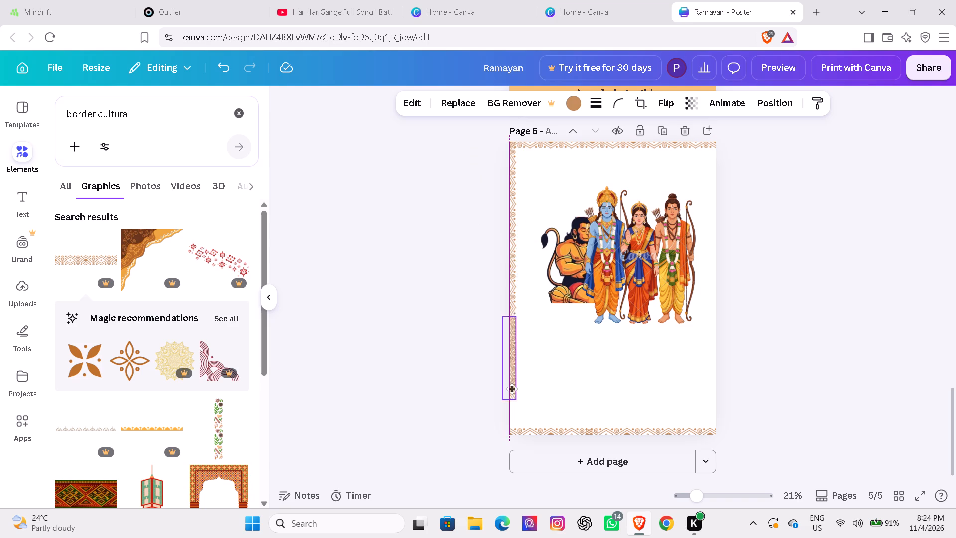
{"action": "left_click_drag", "start_coordinate": [512, 389], "coordinate": [511, 419]}
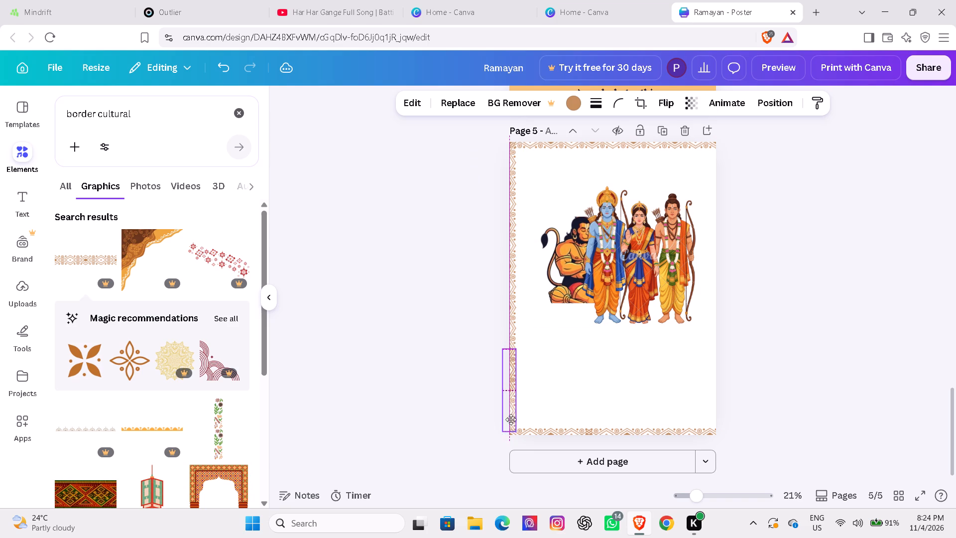
{"action": "left_click_drag", "start_coordinate": [511, 419], "coordinate": [509, 421]}
{"action": "left_click", "coordinate": [622, 375]}
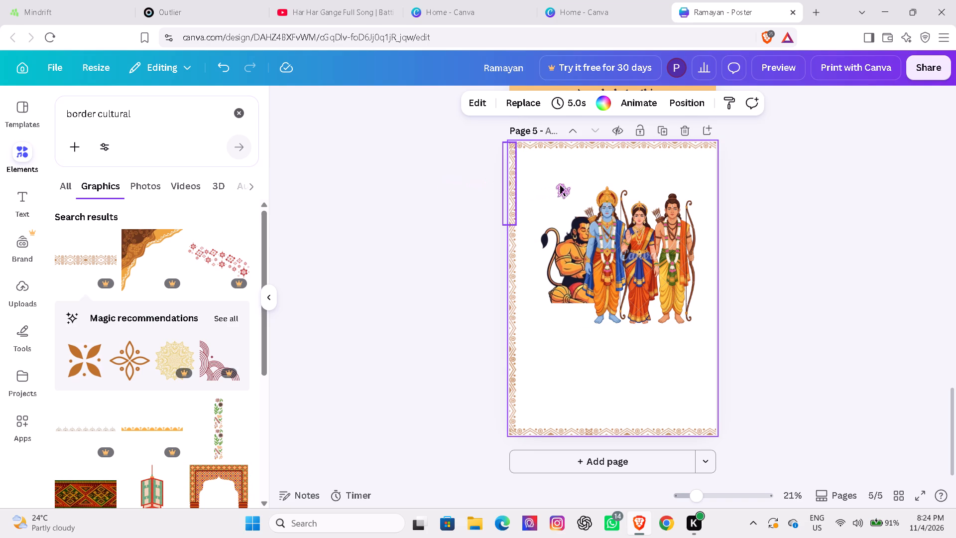
Paste another vertical border strip and align it along the right edge of page 5, near the top corner.
{"action": "key", "text": "ctrl+v"}
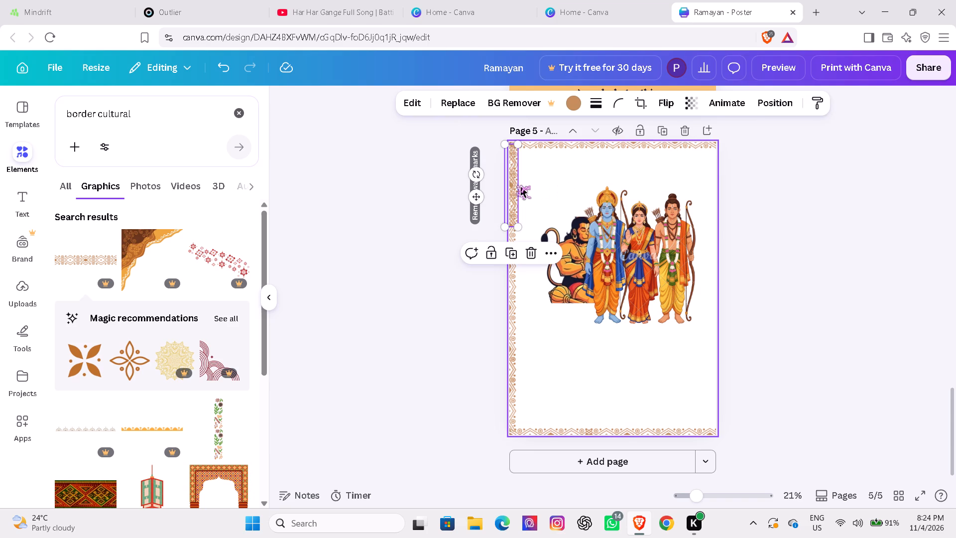
{"action": "left_click_drag", "start_coordinate": [511, 185], "coordinate": [738, 194]}
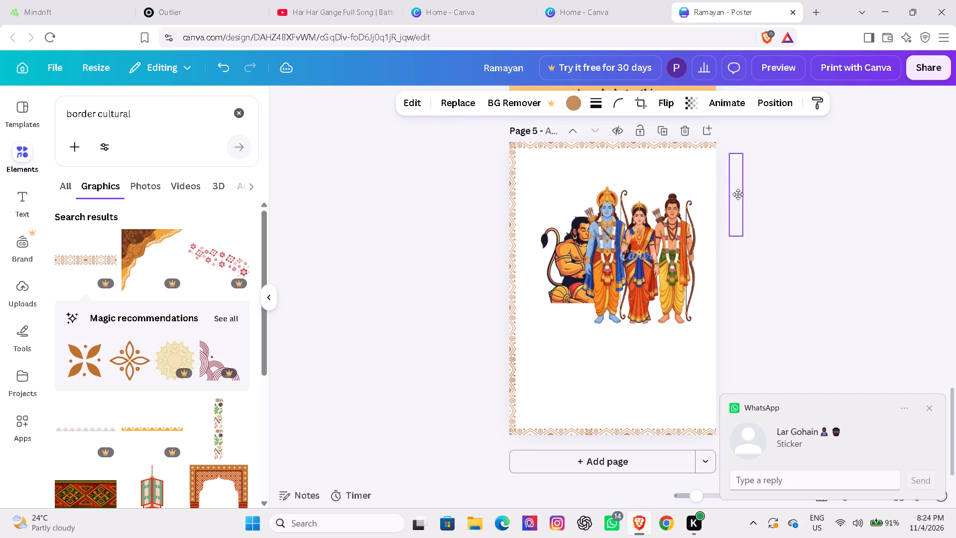
{"action": "left_click_drag", "start_coordinate": [738, 194], "coordinate": [715, 189]}
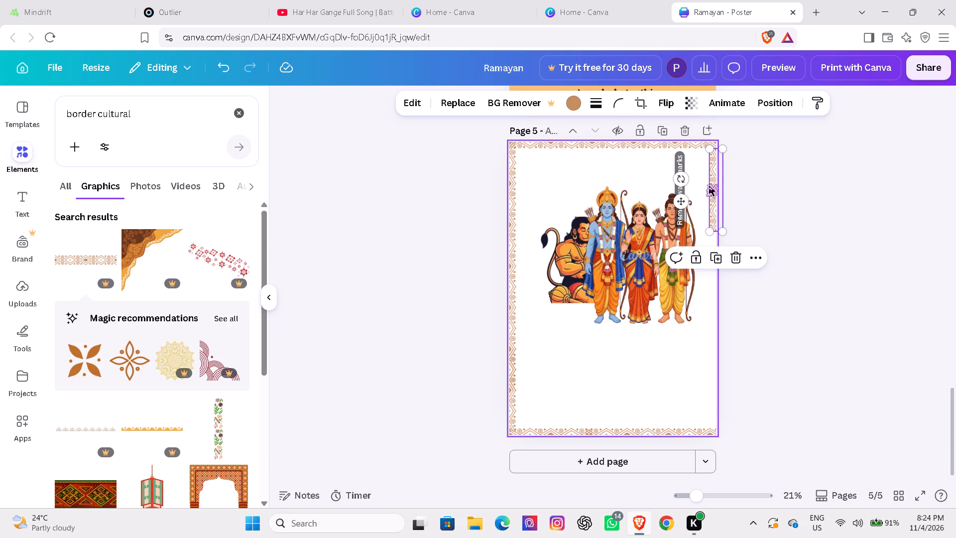
{"action": "left_click", "coordinate": [709, 185]}
{"action": "left_click", "coordinate": [789, 191]}
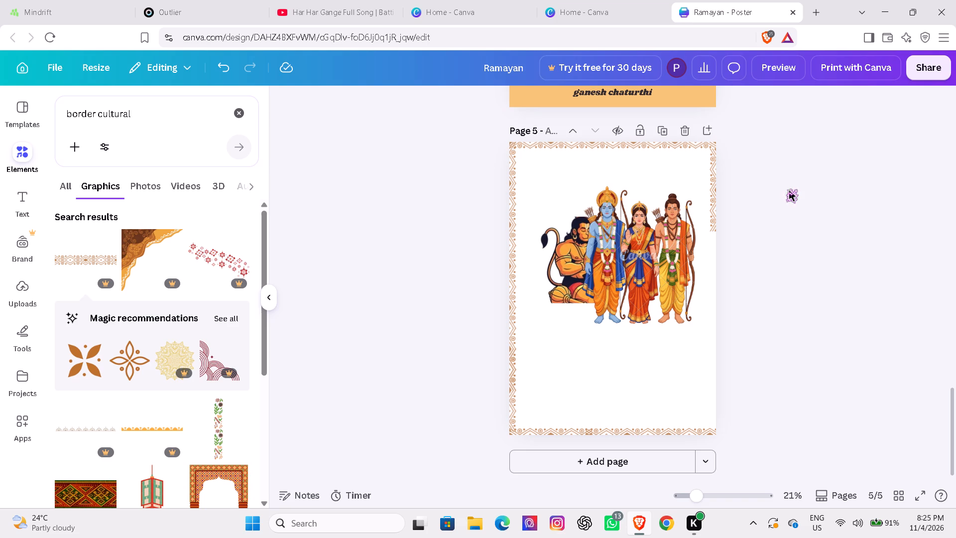
Paste another vertical border strip and align it directly below the top strip along the right edge of page 5.
{"action": "key", "text": "ctrl+v"}
{"action": "left_click", "coordinate": [750, 184], "text": "ctrl"}
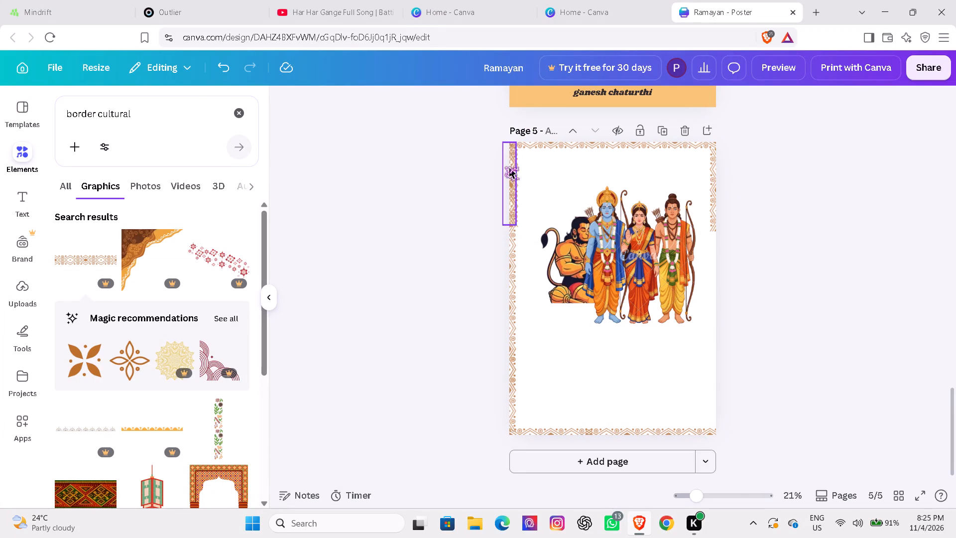
{"action": "left_click_drag", "start_coordinate": [509, 169], "coordinate": [707, 277]}
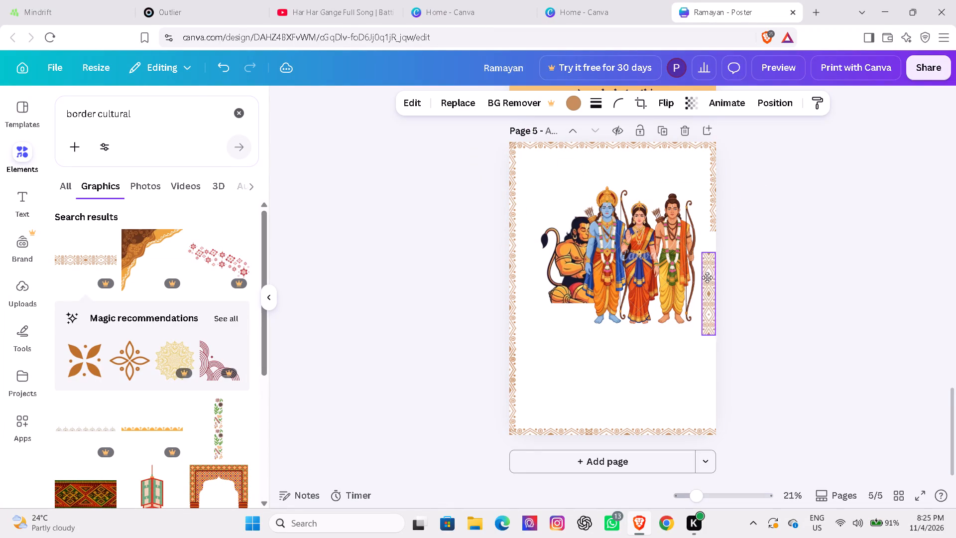
{"action": "left_click_drag", "start_coordinate": [707, 277], "coordinate": [714, 247]}
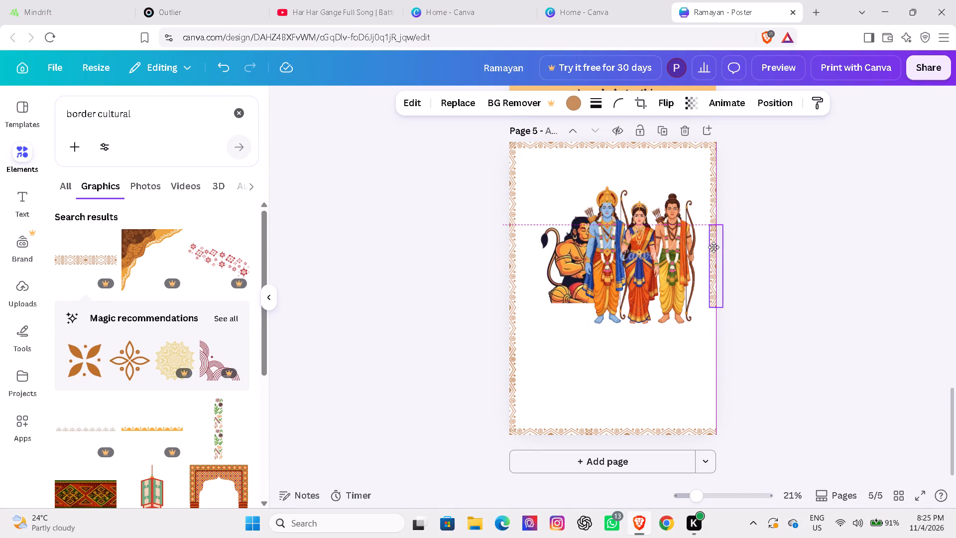
{"action": "left_click_drag", "start_coordinate": [714, 247], "coordinate": [714, 245]}
{"action": "left_click", "coordinate": [785, 294]}
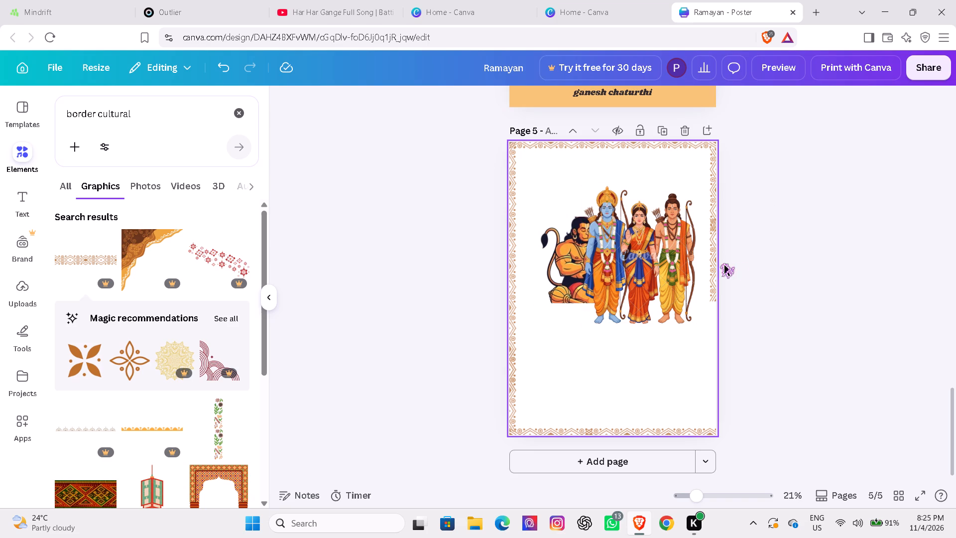
{"action": "left_click_drag", "start_coordinate": [711, 260], "coordinate": [712, 274]}
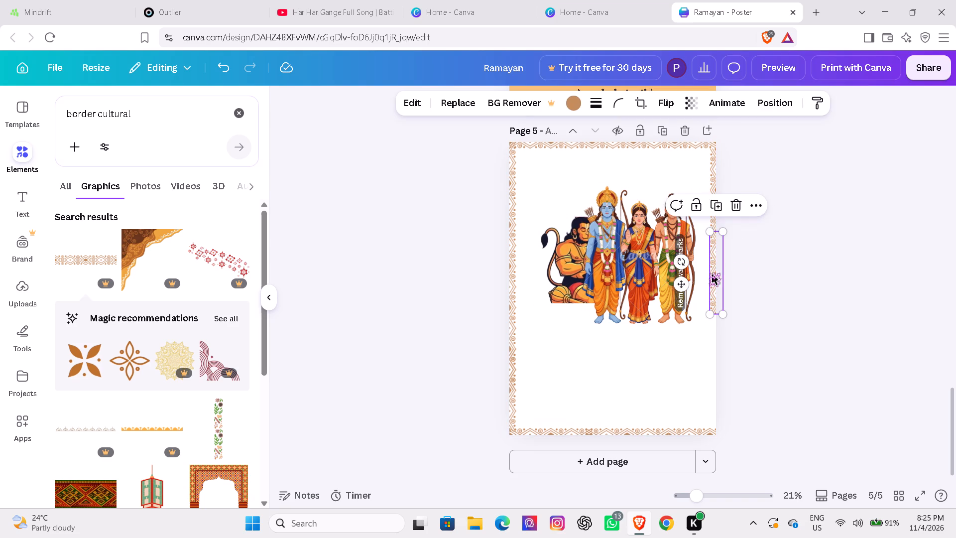
{"action": "left_click", "coordinate": [771, 284]}
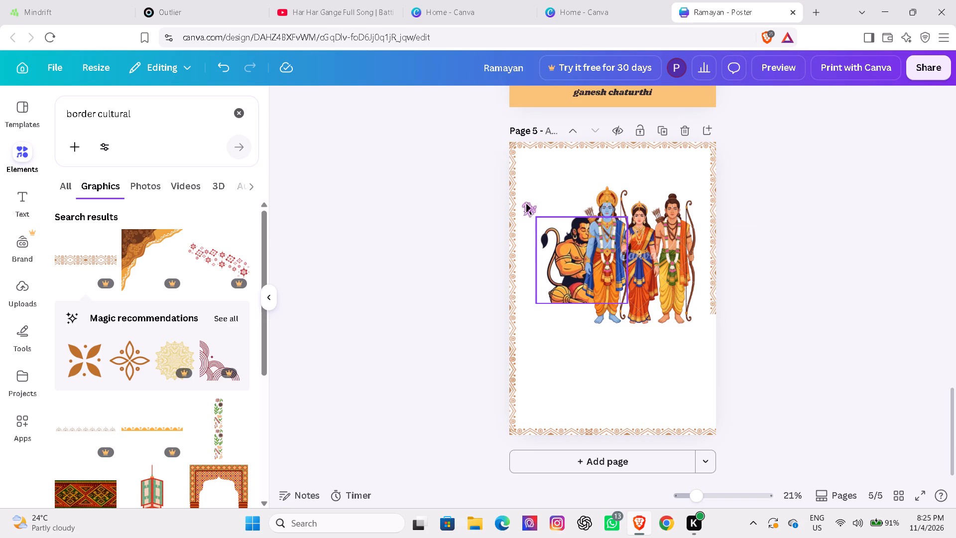
Paste a third vertical strip for the right edge of page 5 and place it directly below the second one.
{"action": "key", "text": "ctrl+v"}
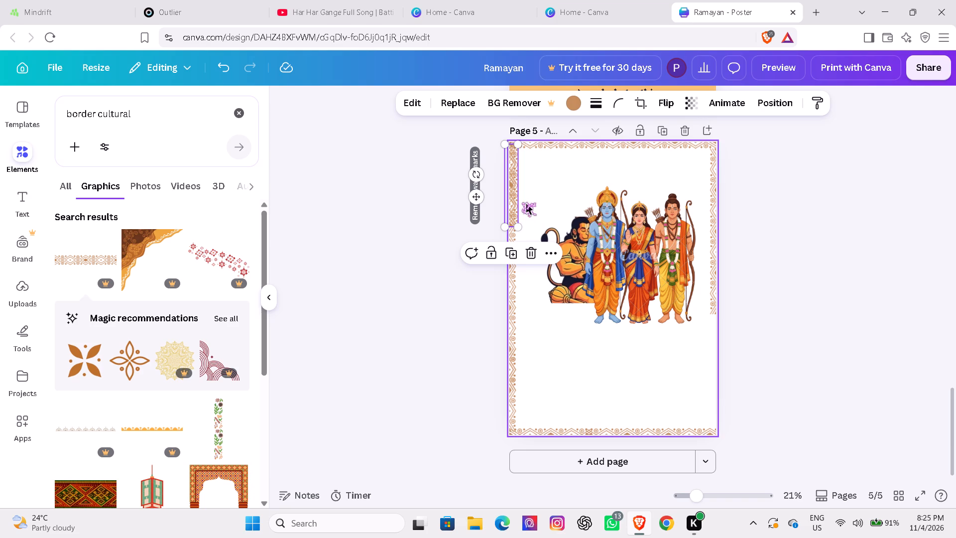
{"action": "left_click_drag", "start_coordinate": [510, 192], "coordinate": [638, 347]}
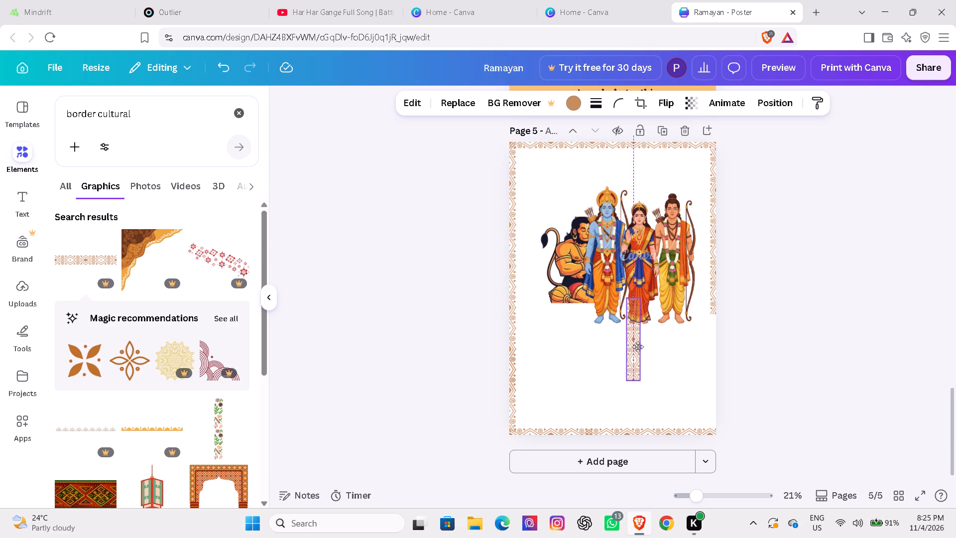
{"action": "left_click_drag", "start_coordinate": [638, 347], "coordinate": [715, 360]}
{"action": "left_click", "coordinate": [778, 365]}
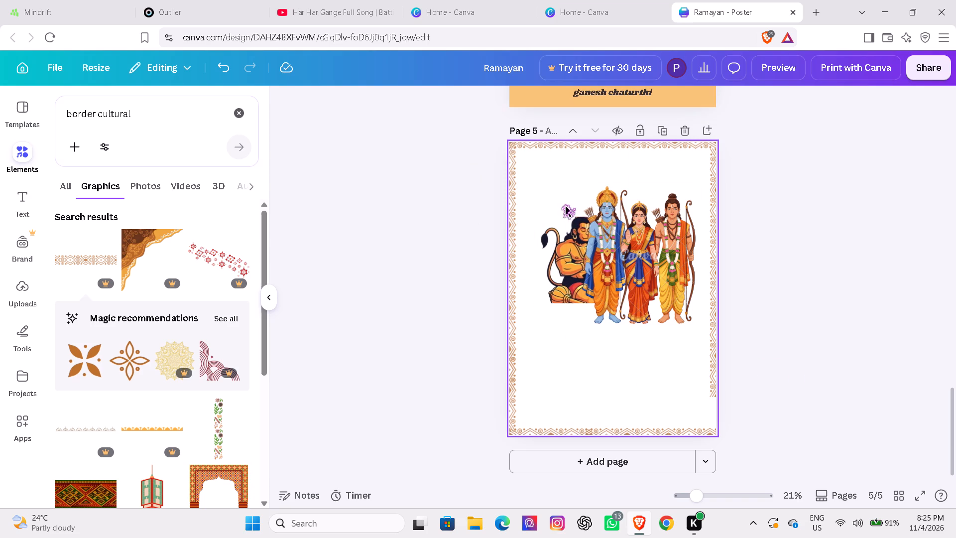
Paste one more vertical border strip and place it at the bottom of page 5's right edge, extending to the bottom border.
{"action": "key", "text": "ctrl+c"}
{"action": "key", "text": "ctrl+v"}
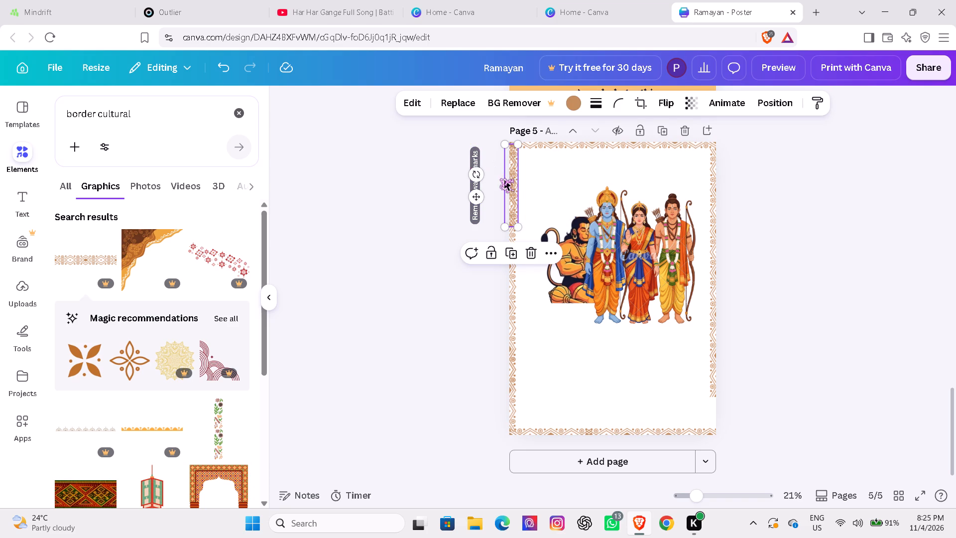
{"action": "left_click_drag", "start_coordinate": [511, 184], "coordinate": [626, 331]}
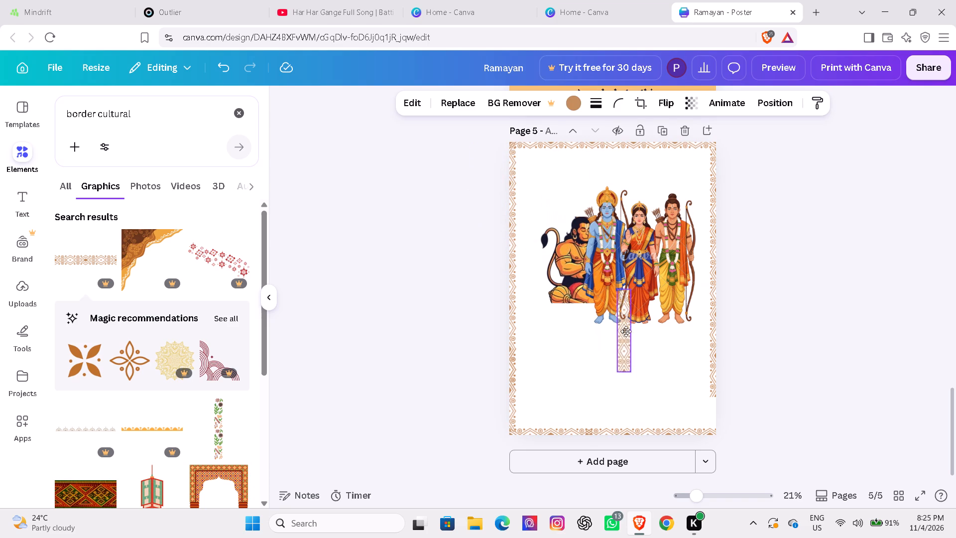
{"action": "left_click_drag", "start_coordinate": [626, 331], "coordinate": [685, 336]}
{"action": "left_click_drag", "start_coordinate": [685, 336], "coordinate": [715, 405]}
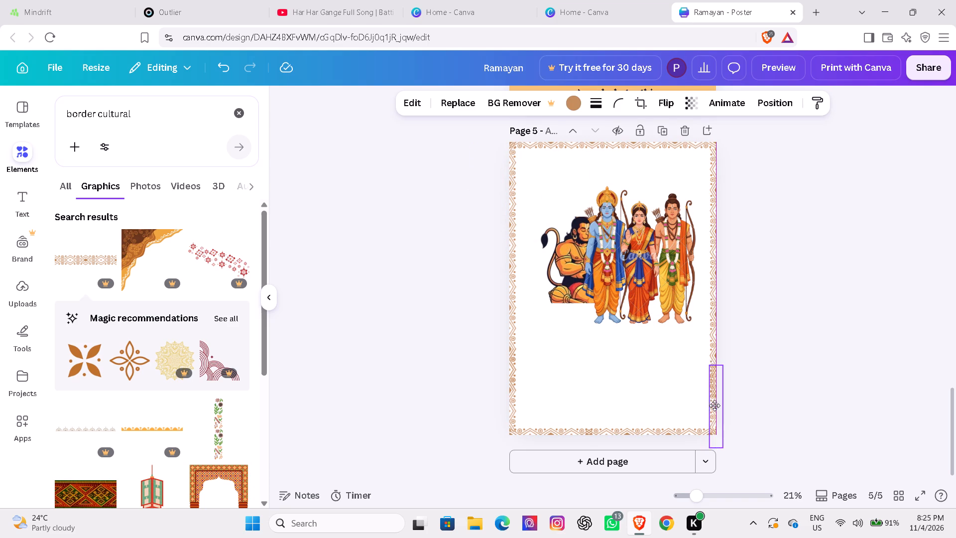
{"action": "left_click_drag", "start_coordinate": [715, 405], "coordinate": [717, 407]}
{"action": "left_click", "coordinate": [789, 419]}
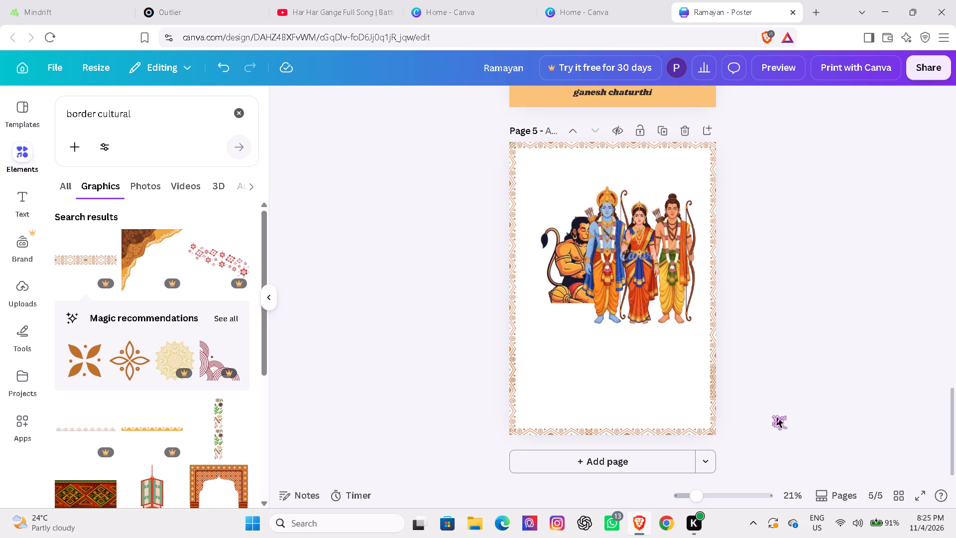
{"action": "left_click_drag", "start_coordinate": [712, 408], "coordinate": [713, 419]}
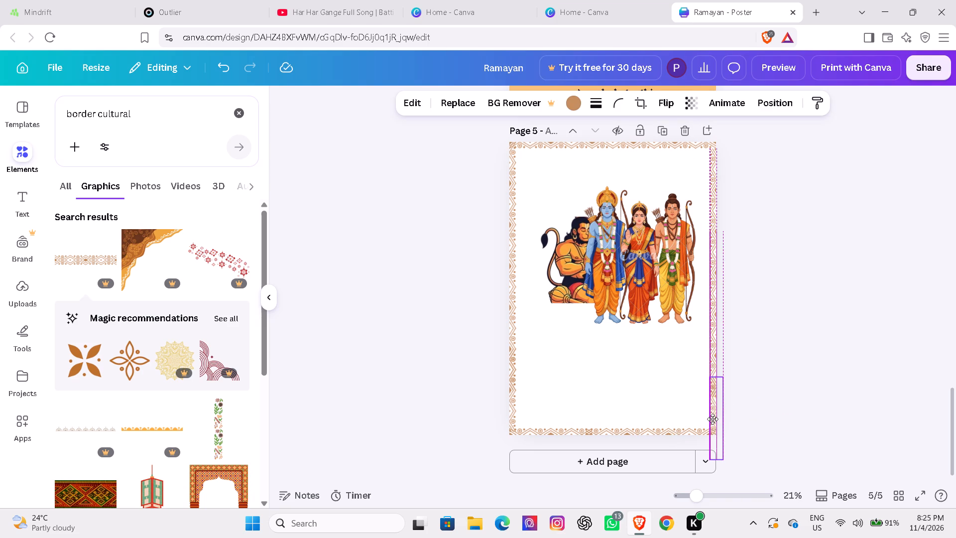
{"action": "left_click_drag", "start_coordinate": [713, 419], "coordinate": [712, 432]}
{"action": "left_click", "coordinate": [737, 433]}
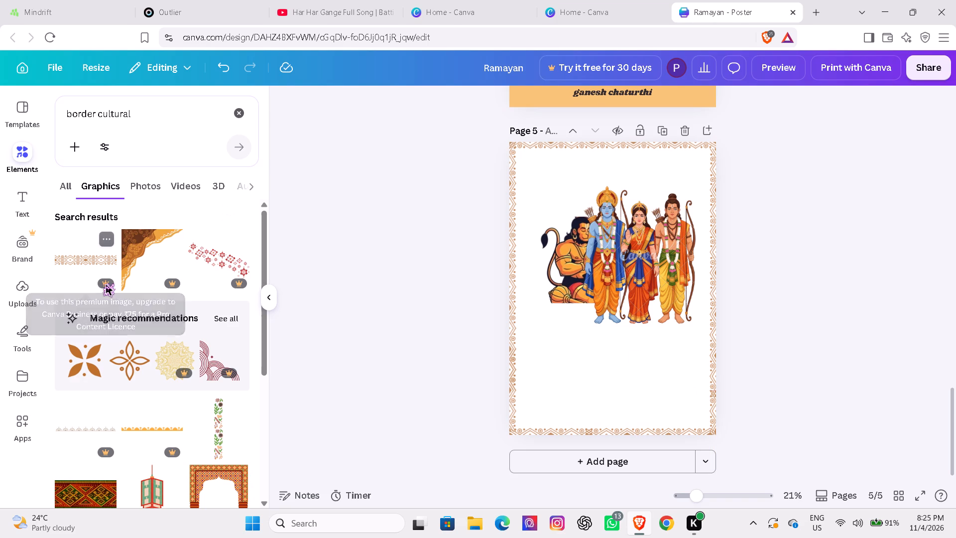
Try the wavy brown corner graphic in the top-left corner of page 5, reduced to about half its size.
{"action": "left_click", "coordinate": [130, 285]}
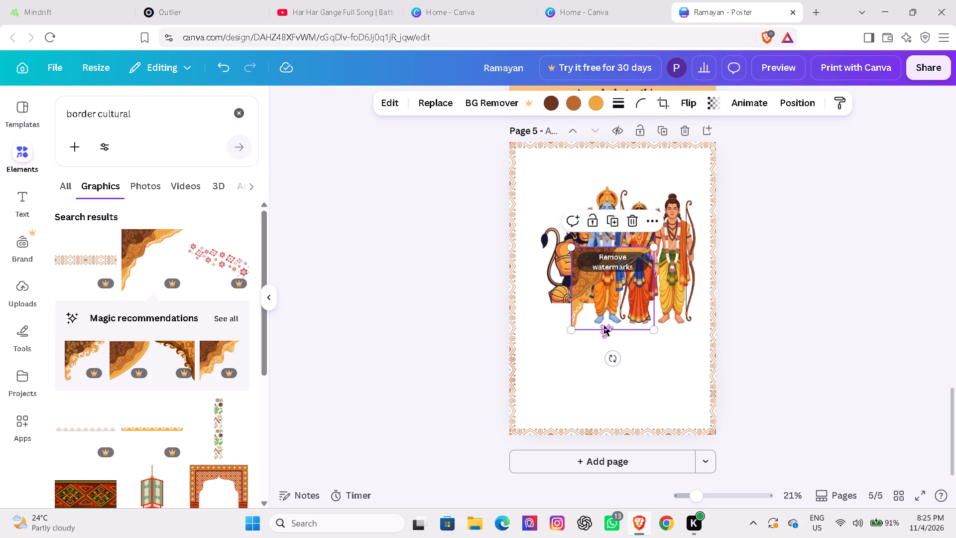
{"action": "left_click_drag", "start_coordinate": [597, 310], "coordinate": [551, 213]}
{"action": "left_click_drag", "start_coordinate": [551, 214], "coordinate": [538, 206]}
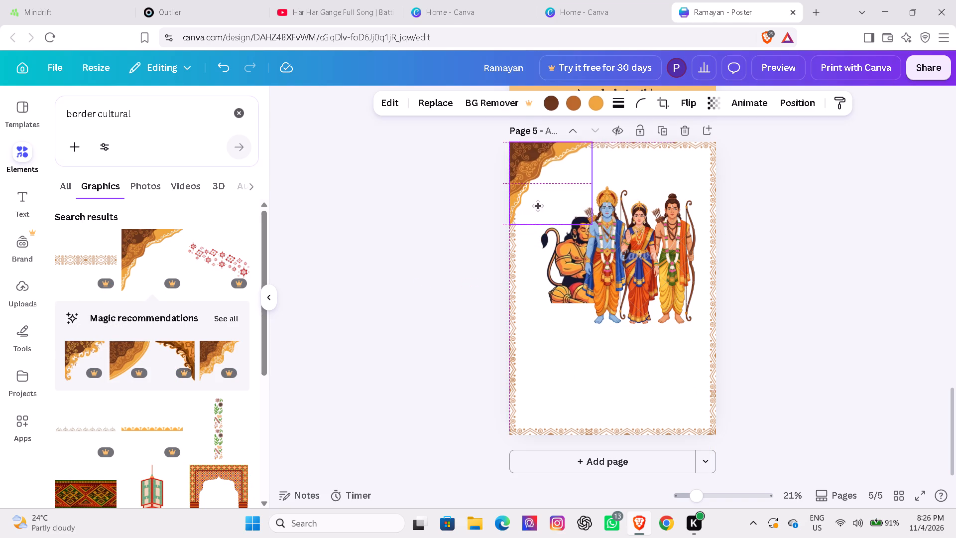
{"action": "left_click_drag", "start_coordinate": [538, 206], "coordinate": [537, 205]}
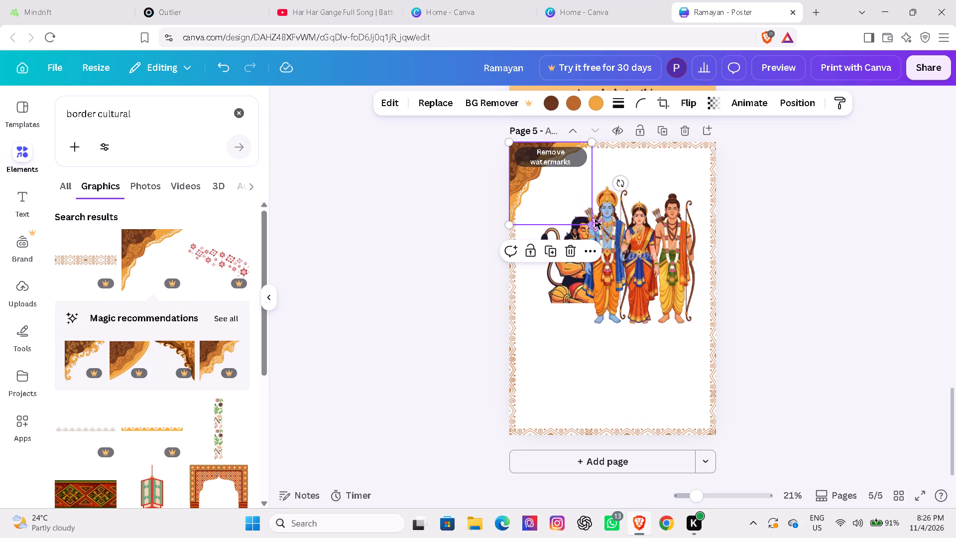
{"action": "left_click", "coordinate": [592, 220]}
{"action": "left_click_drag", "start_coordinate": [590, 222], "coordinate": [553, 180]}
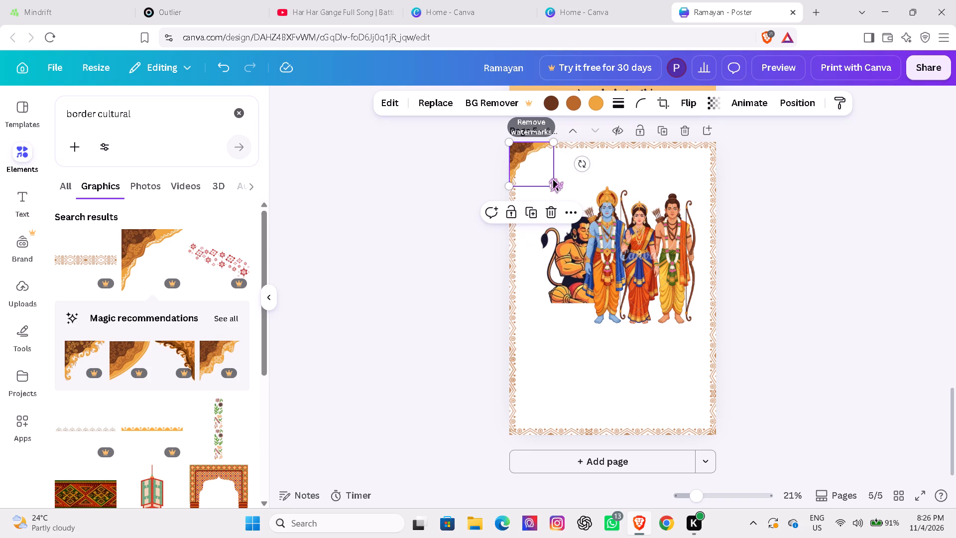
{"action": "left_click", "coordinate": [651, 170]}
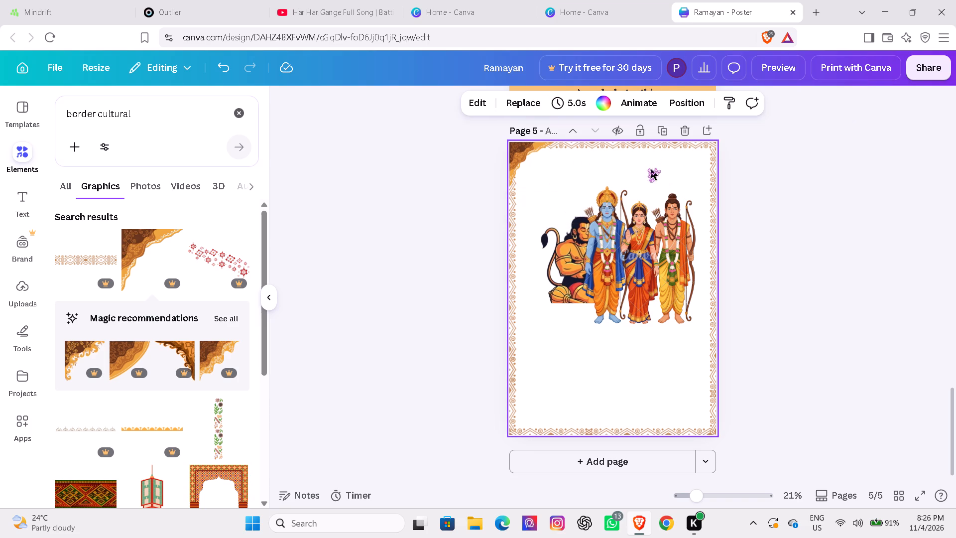
Add a second wavy brown corner graphic to page 5 and delete the one in the top-left corner.
{"action": "left_click", "coordinate": [145, 256]}
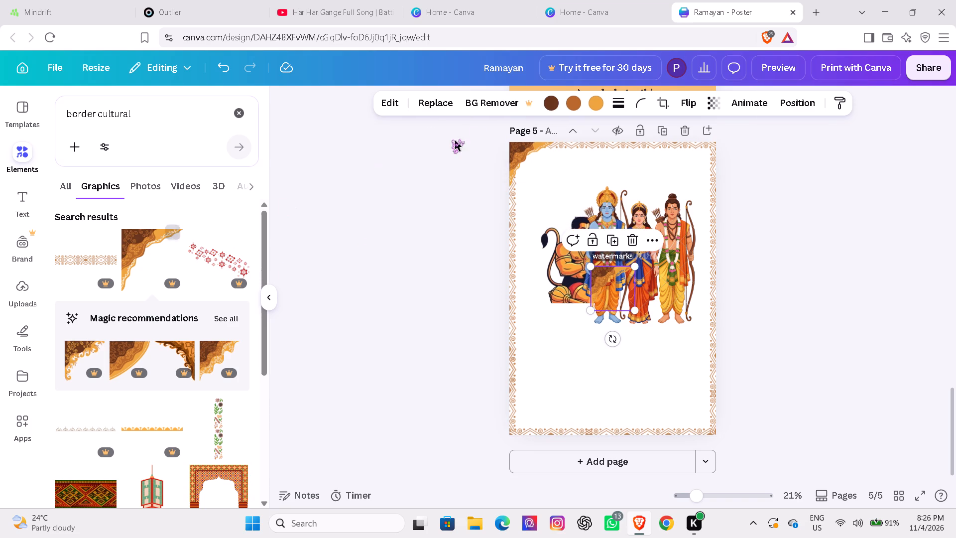
{"action": "left_click", "coordinate": [512, 152]}
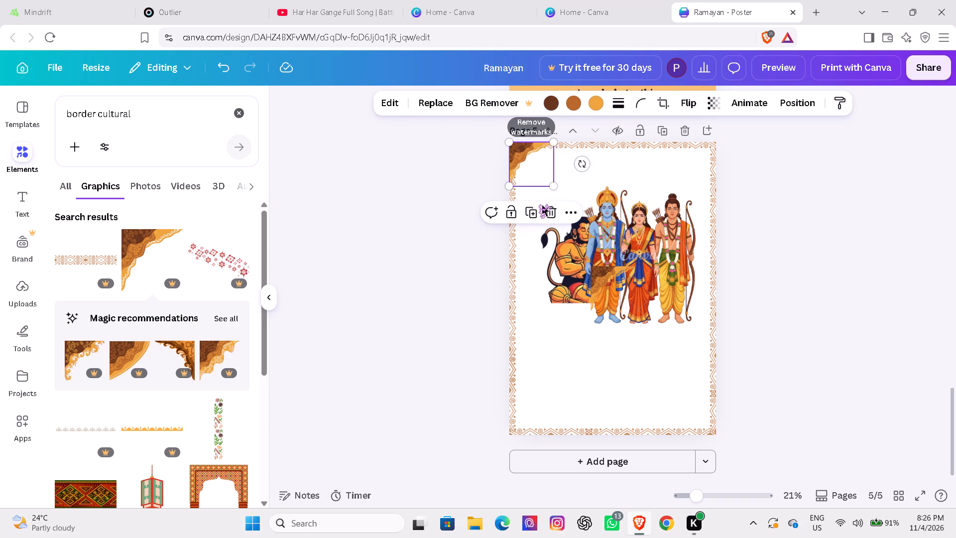
{"action": "left_click", "coordinate": [556, 215]}
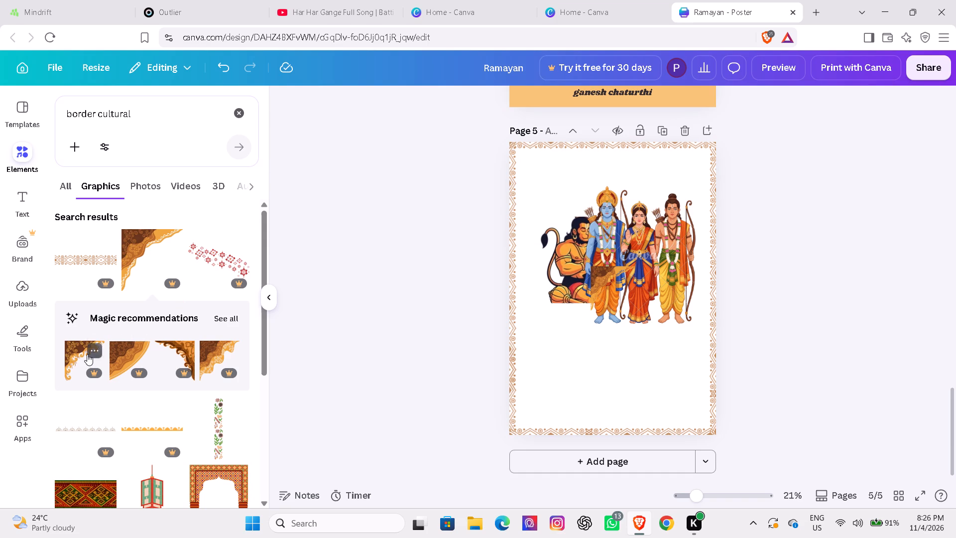
Add the brown corner graphic with curling filigree from the full Magic recommendations and fit it, reduced, into page 5's top-left corner.
{"action": "left_click", "coordinate": [220, 319]}
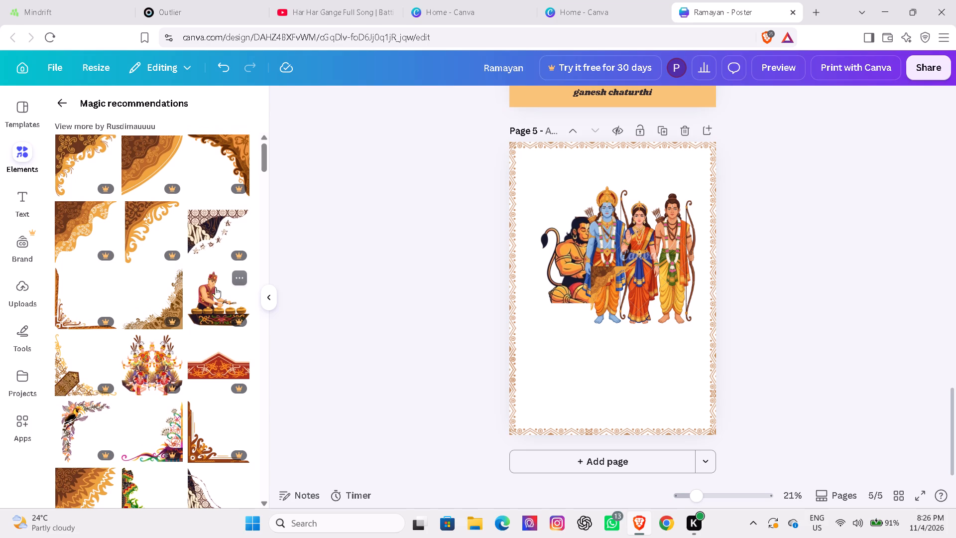
{"action": "left_click", "coordinate": [78, 171]}
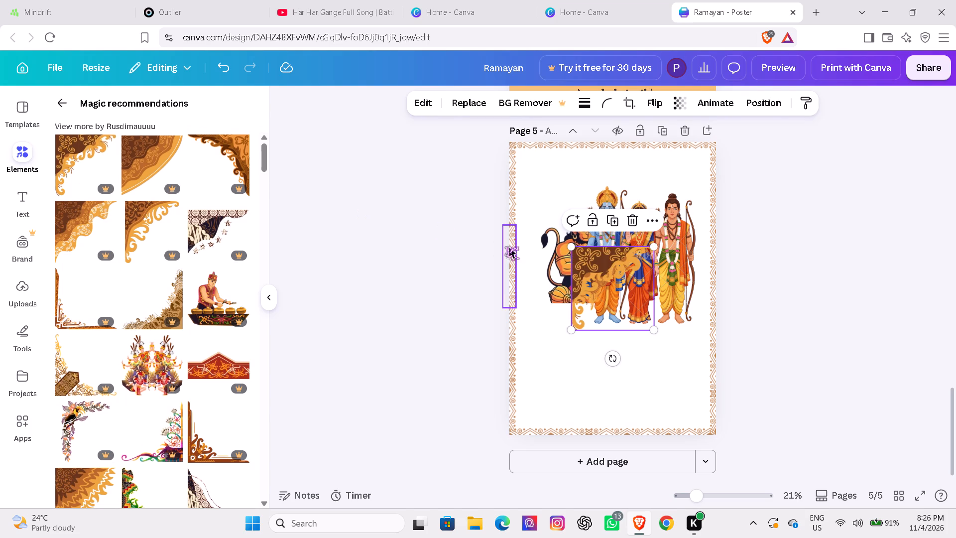
{"action": "left_click_drag", "start_coordinate": [623, 302], "coordinate": [568, 230]}
{"action": "left_click_drag", "start_coordinate": [560, 212], "coordinate": [550, 171]}
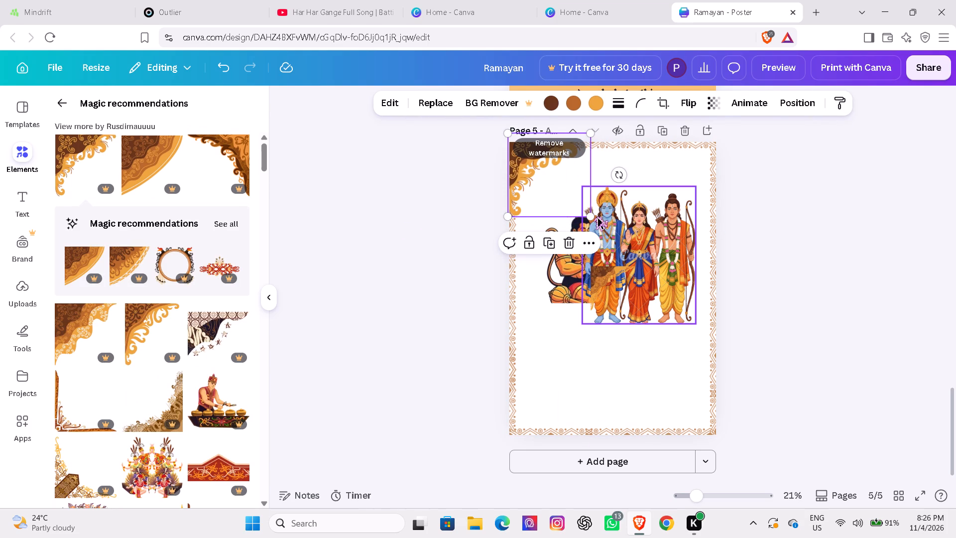
{"action": "left_click_drag", "start_coordinate": [593, 214], "coordinate": [561, 176]}
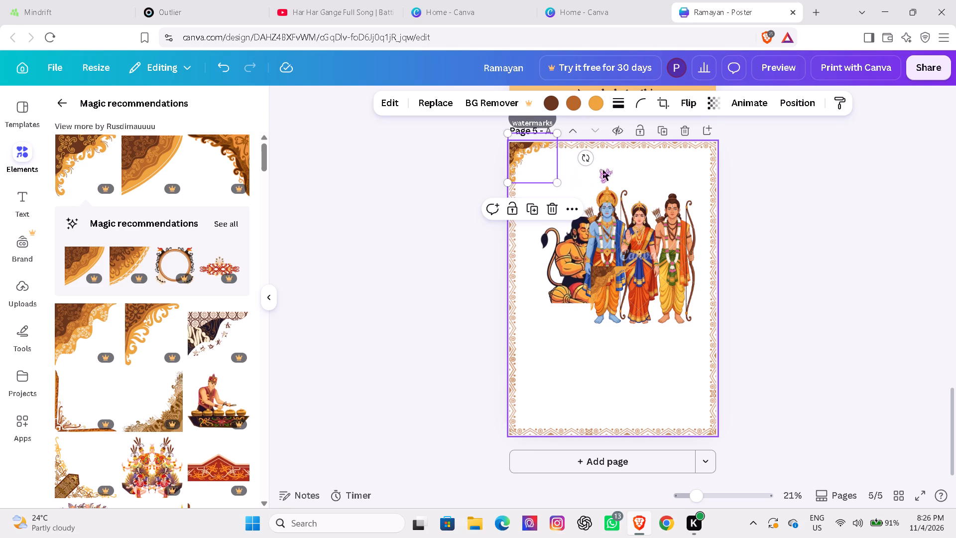
{"action": "left_click", "coordinate": [624, 171]}
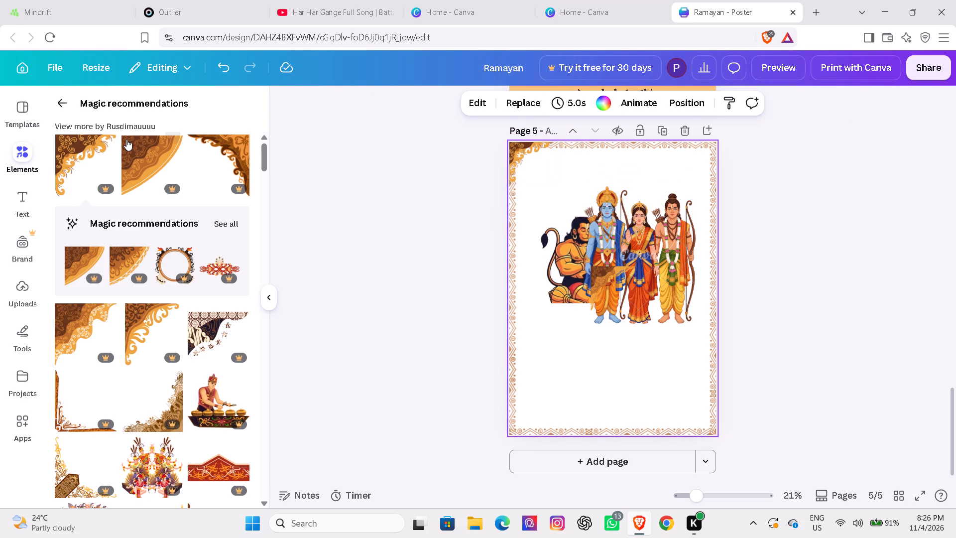
Add a second filigree corner graphic, flip it horizontally, and move it toward the top-right corner of page 5.
{"action": "left_click", "coordinate": [67, 154]}
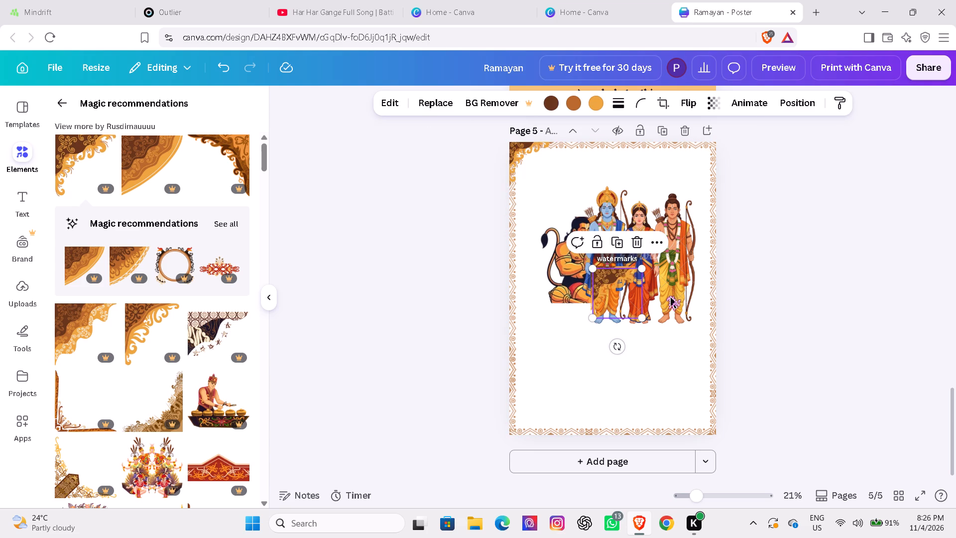
{"action": "left_click_drag", "start_coordinate": [625, 294], "coordinate": [626, 348]}
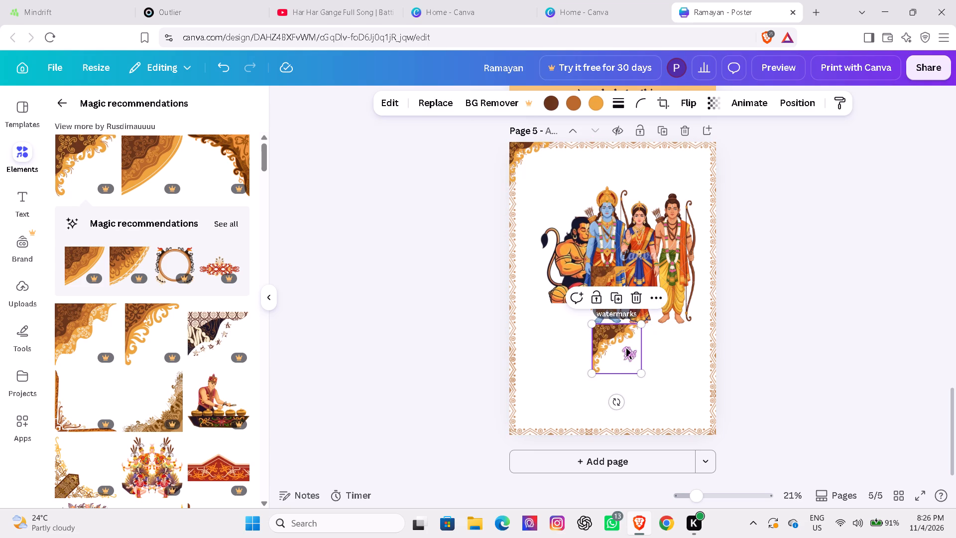
{"action": "left_click", "coordinate": [691, 100]}
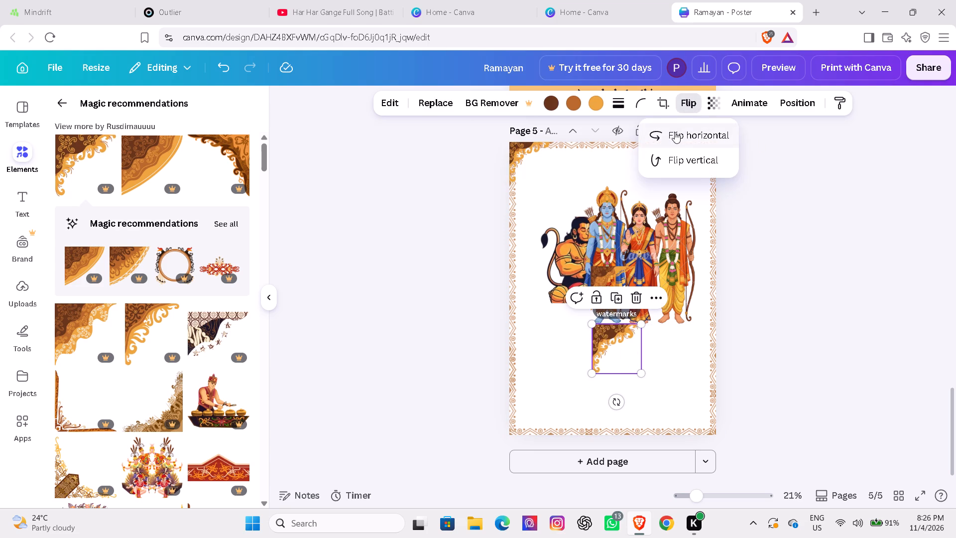
{"action": "left_click", "coordinate": [675, 134]}
{"action": "left_click_drag", "start_coordinate": [603, 358], "coordinate": [692, 235]}
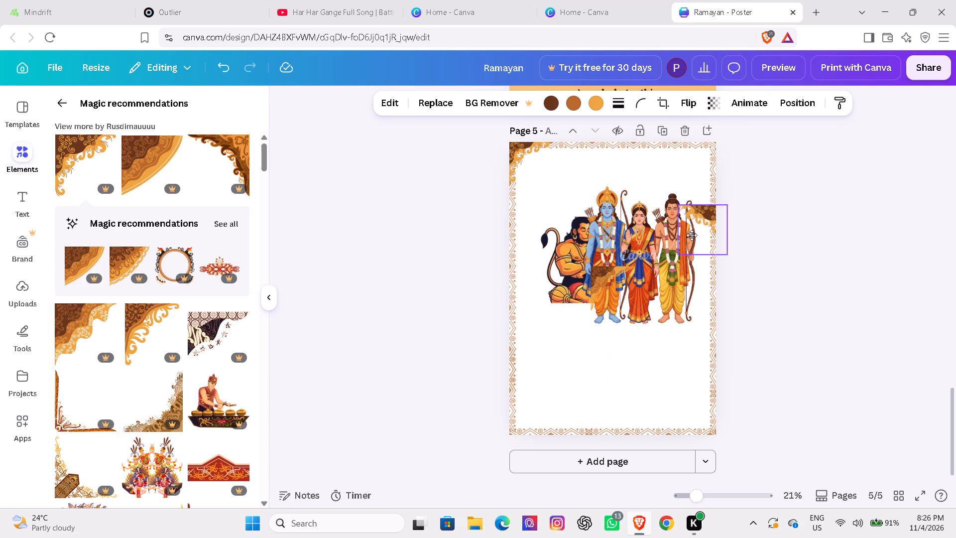
Fit the flipped filigree graphic into page 5's top-right corner, matching the one in the top-left corner, and deselect it.
{"action": "left_click_drag", "start_coordinate": [692, 235], "coordinate": [680, 173]}
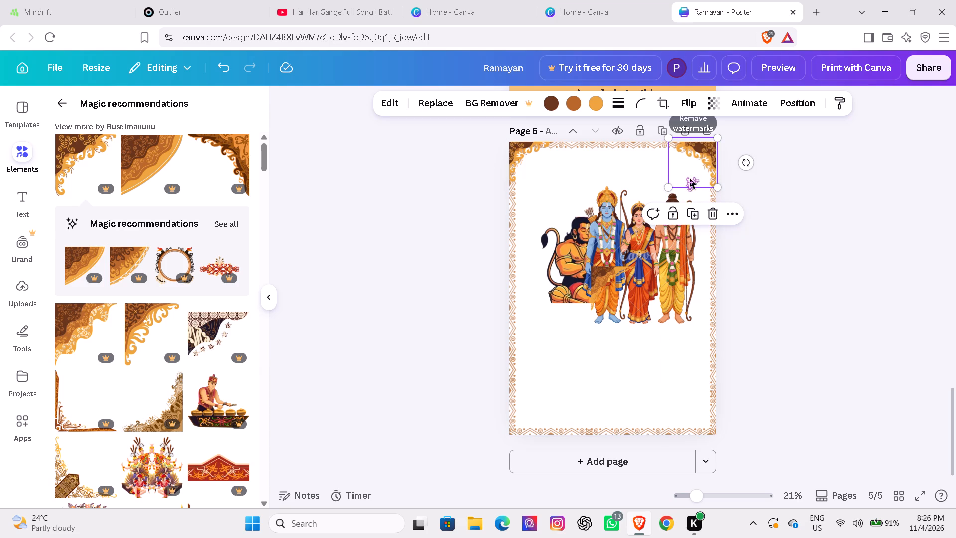
{"action": "left_click", "coordinate": [690, 178]}
{"action": "left_click", "coordinate": [686, 162]}
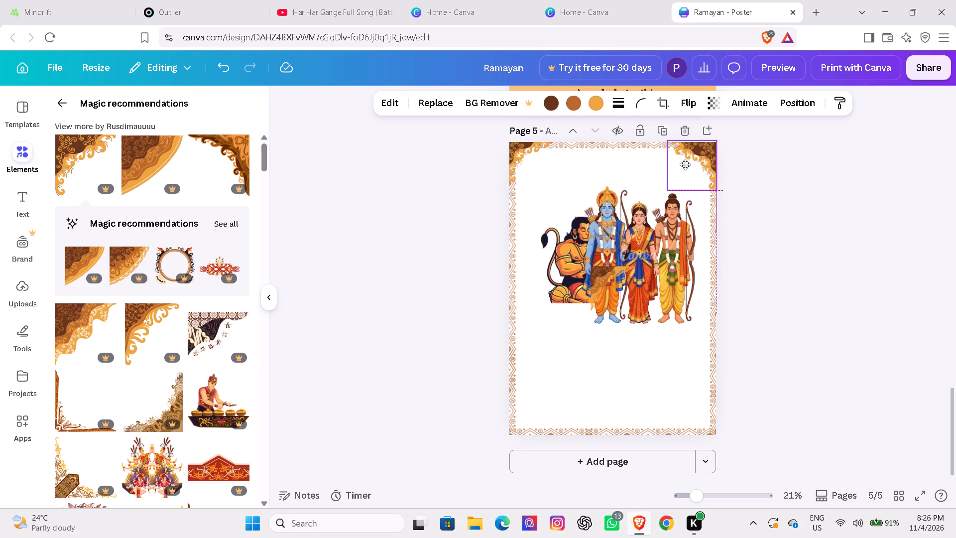
{"action": "left_click_drag", "start_coordinate": [689, 163], "coordinate": [696, 163]}
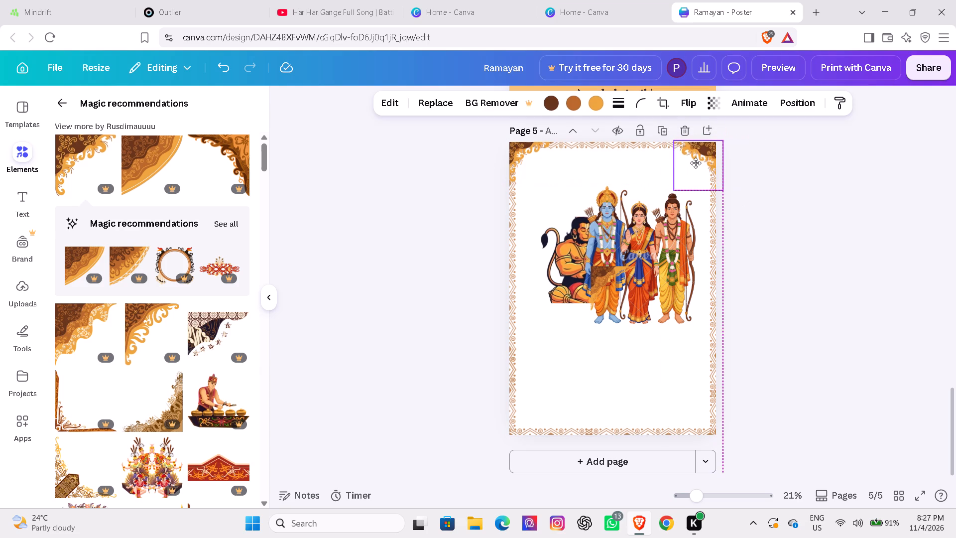
{"action": "left_click_drag", "start_coordinate": [696, 163], "coordinate": [696, 161]}
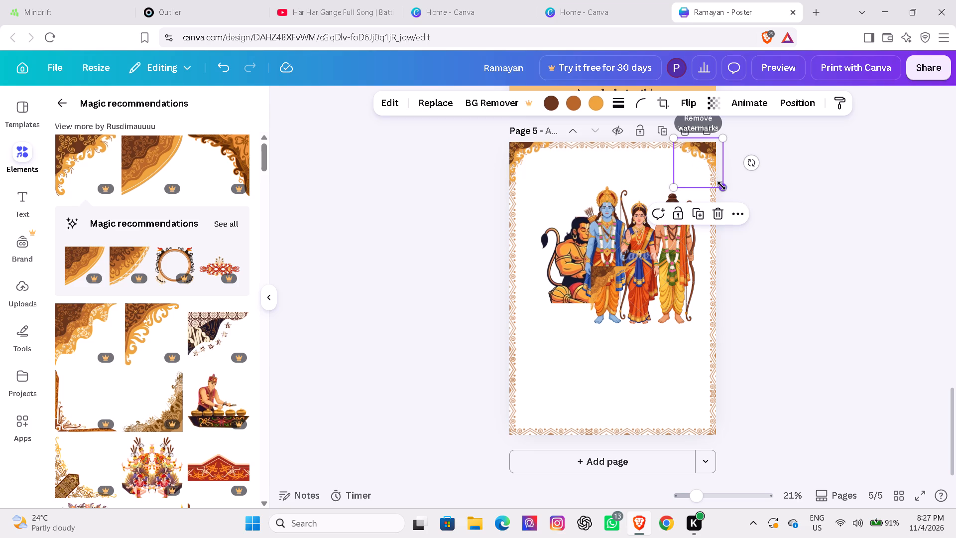
{"action": "left_click", "coordinate": [718, 181]}
{"action": "left_click", "coordinate": [692, 165]}
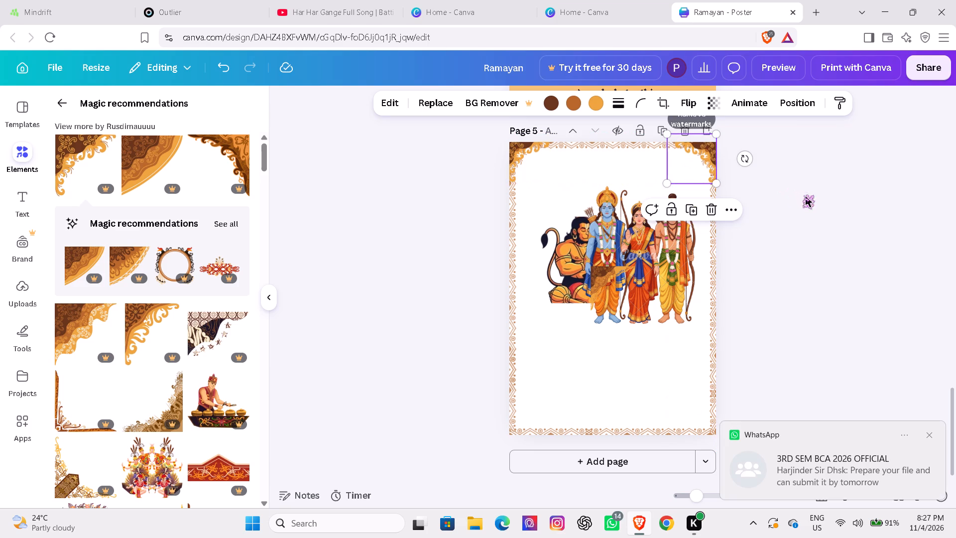
{"action": "left_click", "coordinate": [806, 196]}
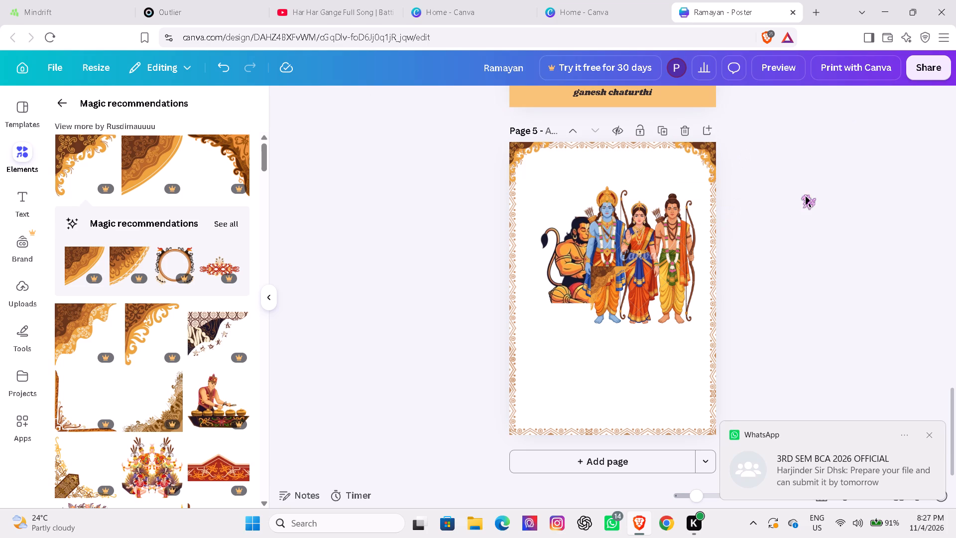
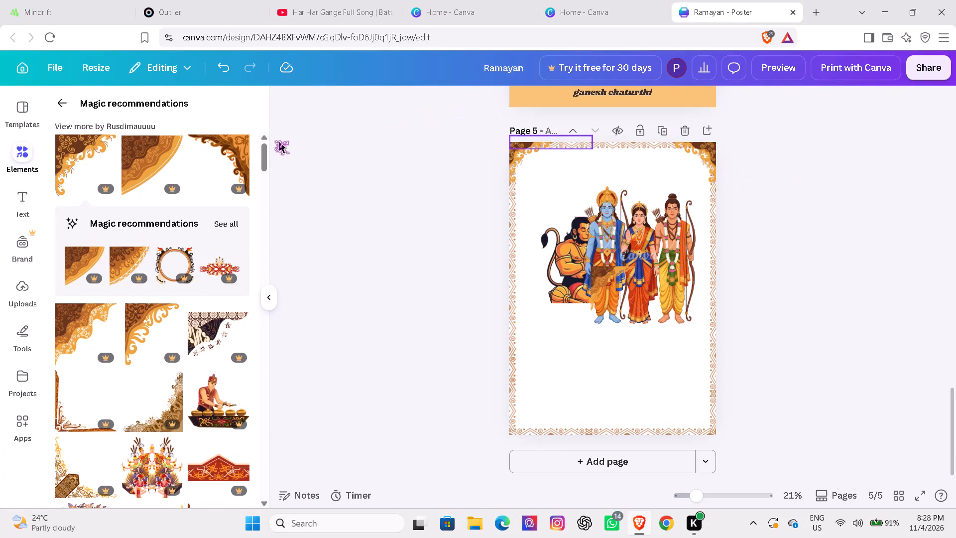
Add a third filigree corner graphic, move it below the figures near the bottom edge of page 5, and open its flip options.
{"action": "left_click", "coordinate": [86, 166]}
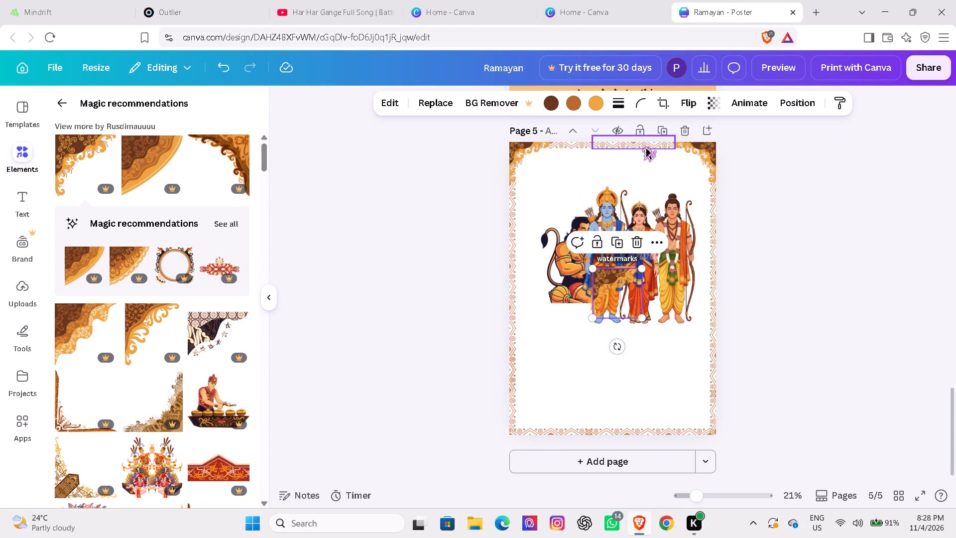
{"action": "left_click_drag", "start_coordinate": [619, 285], "coordinate": [616, 345]}
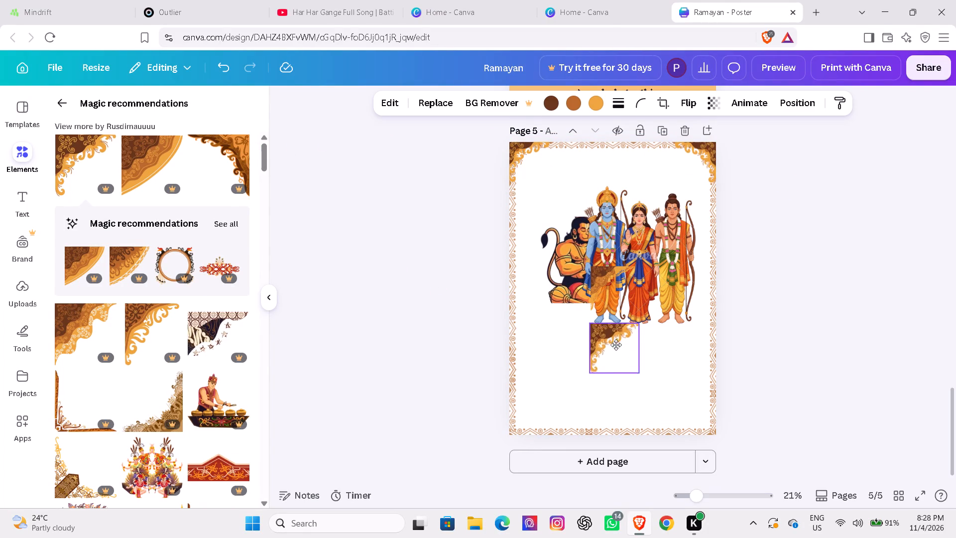
{"action": "left_click_drag", "start_coordinate": [616, 345], "coordinate": [612, 390]}
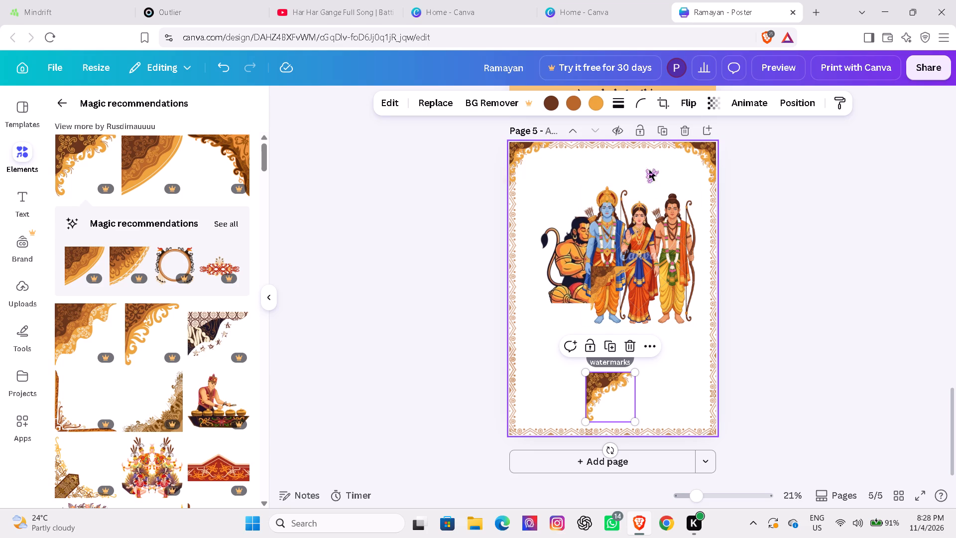
{"action": "left_click", "coordinate": [683, 104]}
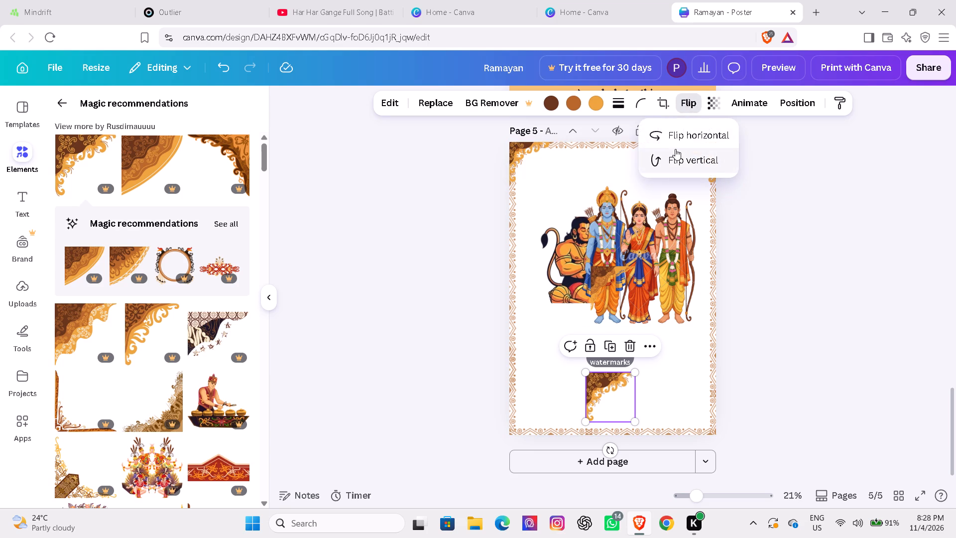
Flip the third filigree corner graphic horizontally and vertically, reduce it slightly, and move it into page 5's bottom-right corner.
{"action": "left_click", "coordinate": [673, 140]}
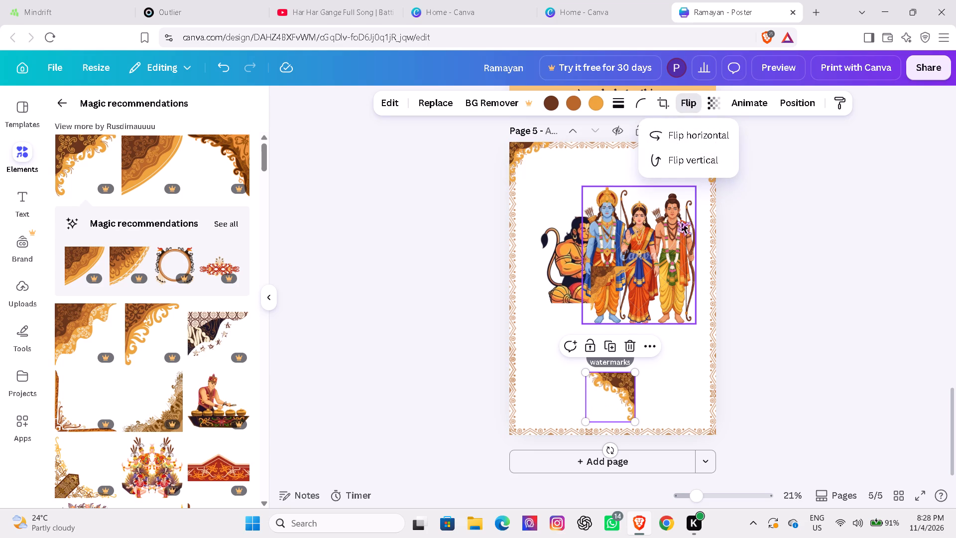
{"action": "left_click", "coordinate": [702, 170]}
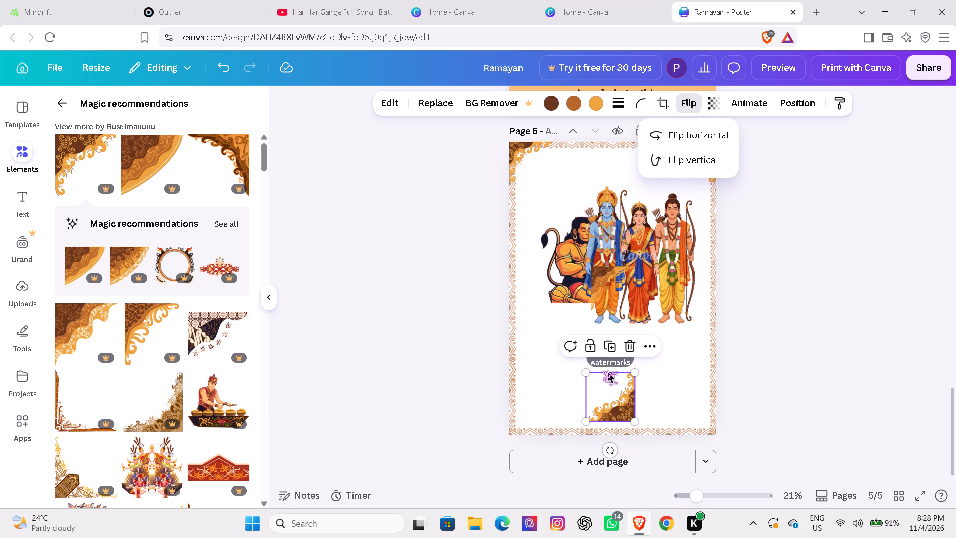
{"action": "left_click_drag", "start_coordinate": [584, 374], "coordinate": [608, 390]}
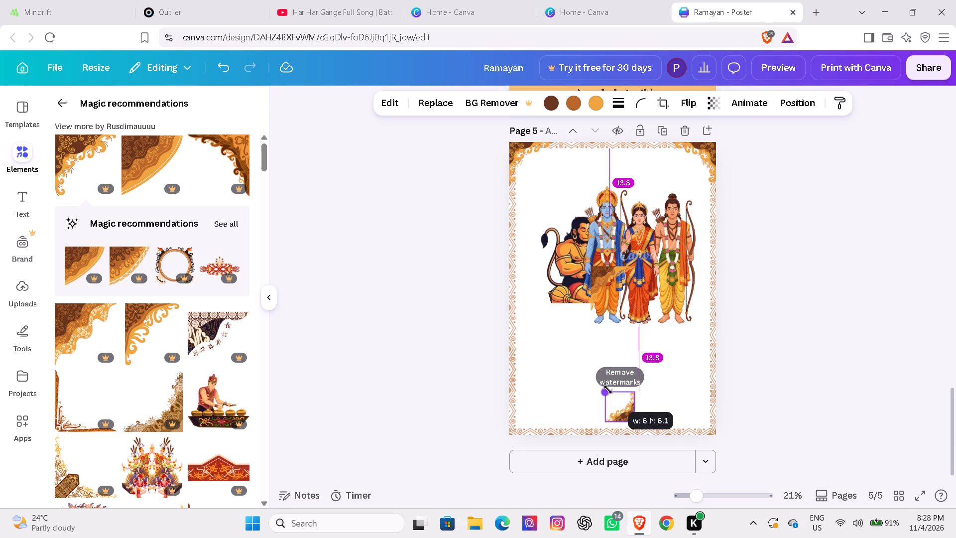
{"action": "left_click_drag", "start_coordinate": [608, 390], "coordinate": [607, 388]}
{"action": "left_click_drag", "start_coordinate": [619, 405], "coordinate": [678, 462]}
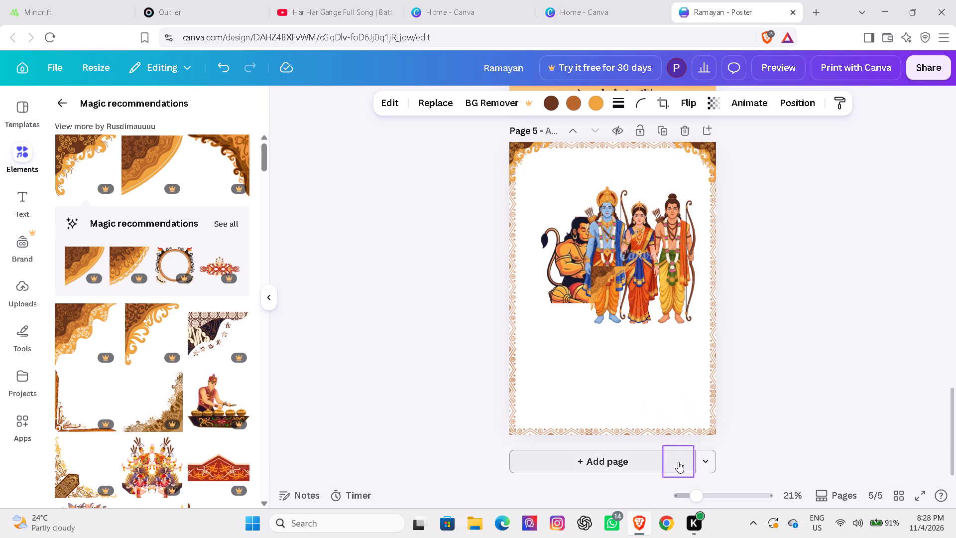
{"action": "left_click_drag", "start_coordinate": [678, 462], "coordinate": [681, 403]}
{"action": "left_click_drag", "start_coordinate": [664, 393], "coordinate": [648, 383]}
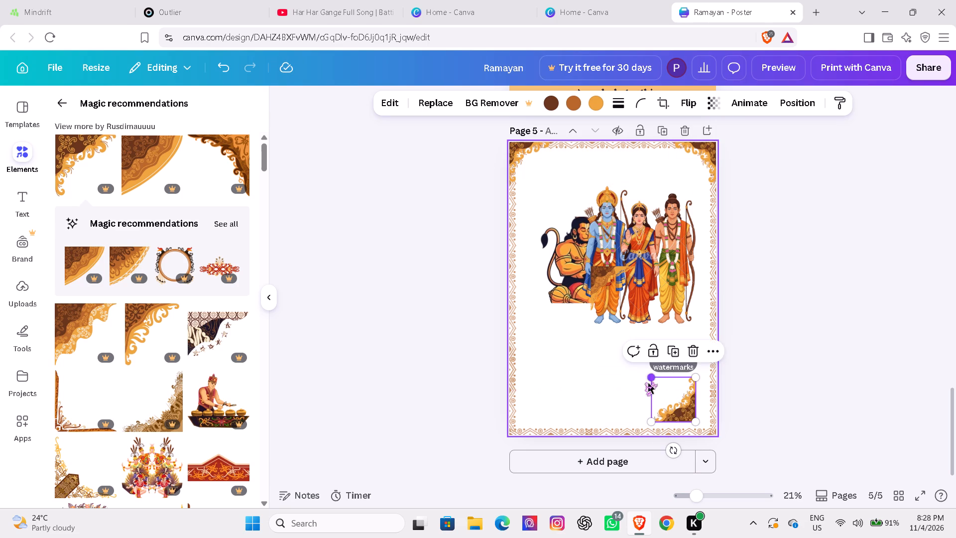
{"action": "left_click_drag", "start_coordinate": [648, 383], "coordinate": [652, 388]}
{"action": "left_click_drag", "start_coordinate": [664, 393], "coordinate": [690, 408]}
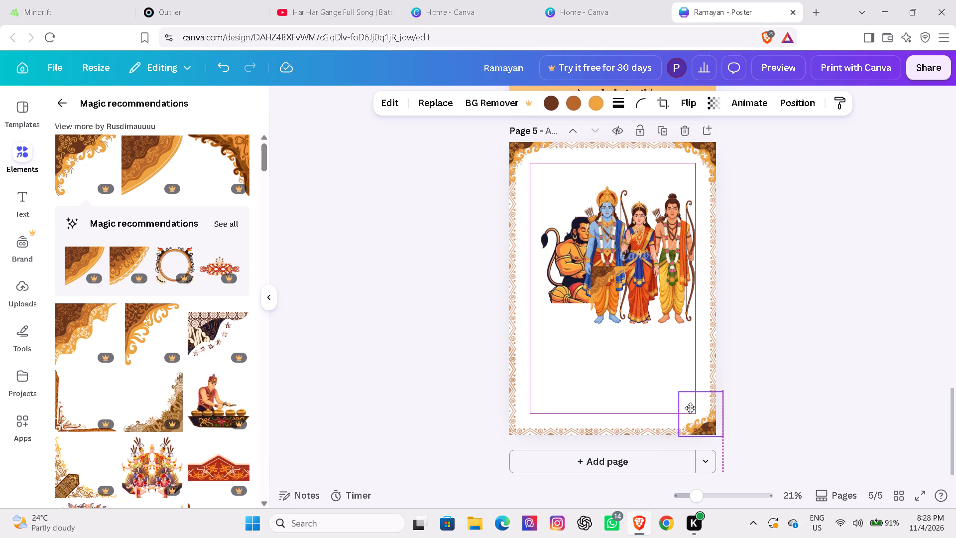
{"action": "left_click_drag", "start_coordinate": [690, 408], "coordinate": [680, 404]}
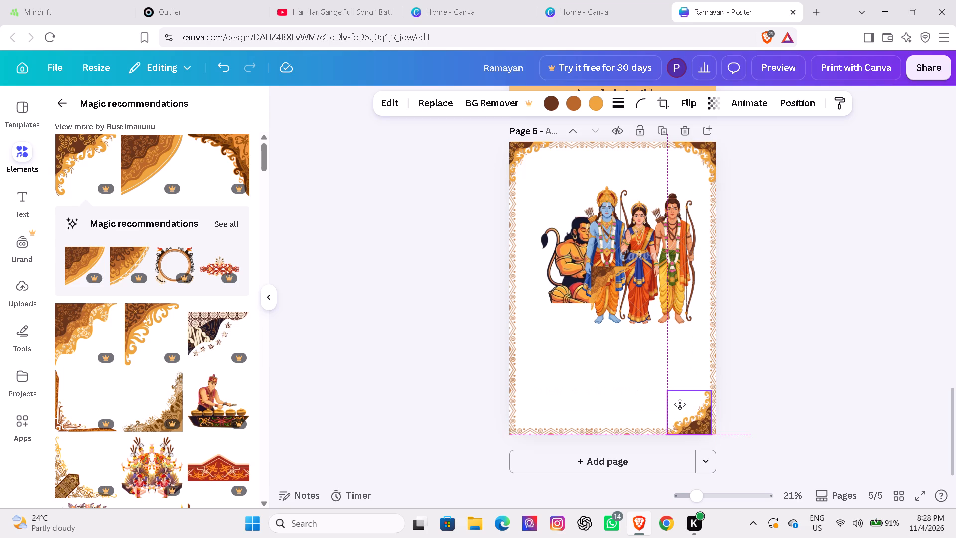
{"action": "left_click_drag", "start_coordinate": [680, 404], "coordinate": [677, 405]}
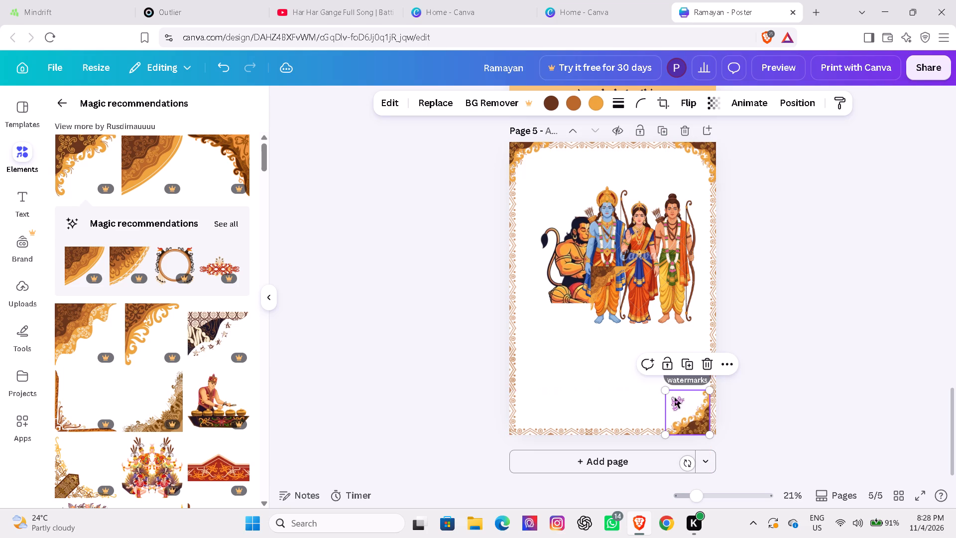
Enlarge the bottom-right filigree graphic slightly and shift it against the page's right and bottom edges.
{"action": "left_click_drag", "start_coordinate": [667, 390], "coordinate": [645, 382]}
{"action": "left_click", "coordinate": [685, 416]}
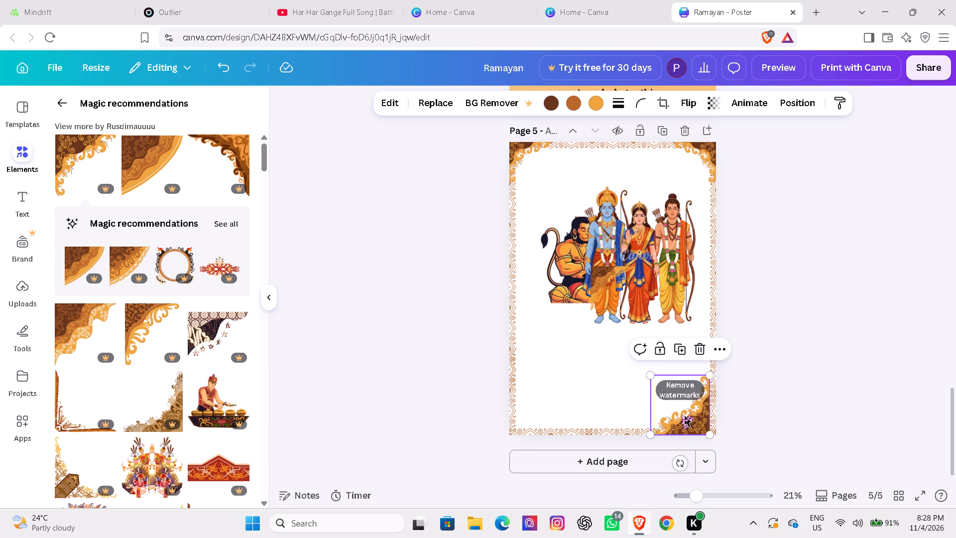
{"action": "left_click_drag", "start_coordinate": [689, 419], "coordinate": [686, 425]}
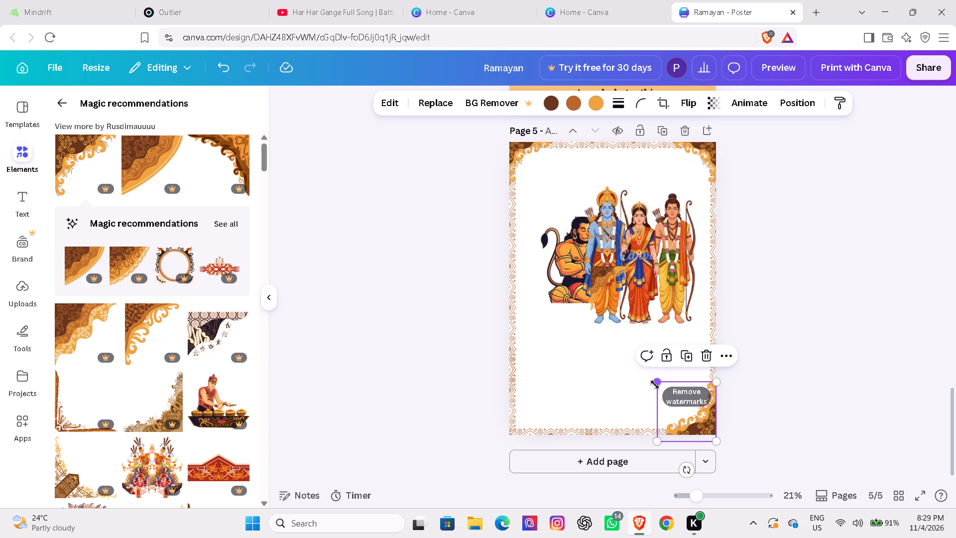
{"action": "left_click_drag", "start_coordinate": [655, 385], "coordinate": [659, 392]}
{"action": "left_click", "coordinate": [702, 422]}
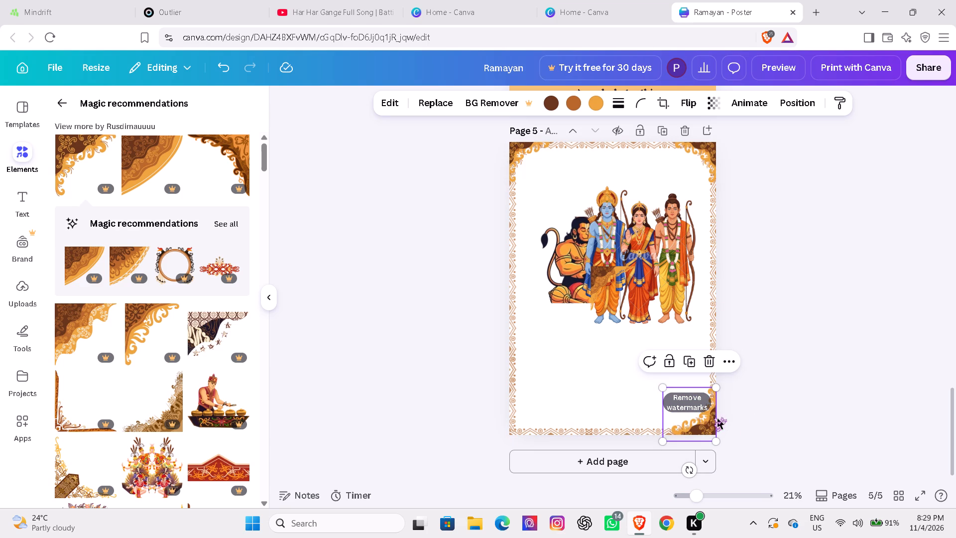
{"action": "left_click", "coordinate": [707, 420]}
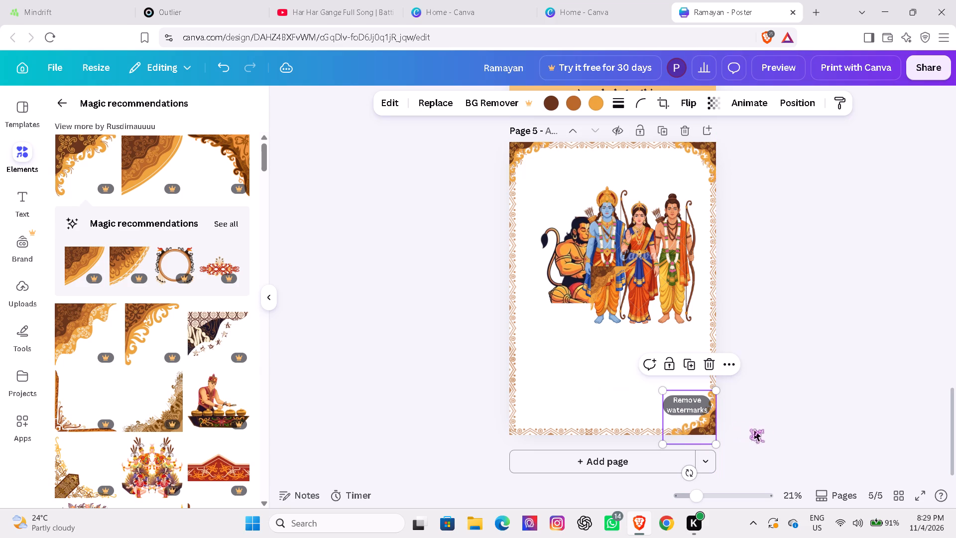
{"action": "left_click", "coordinate": [614, 379]}
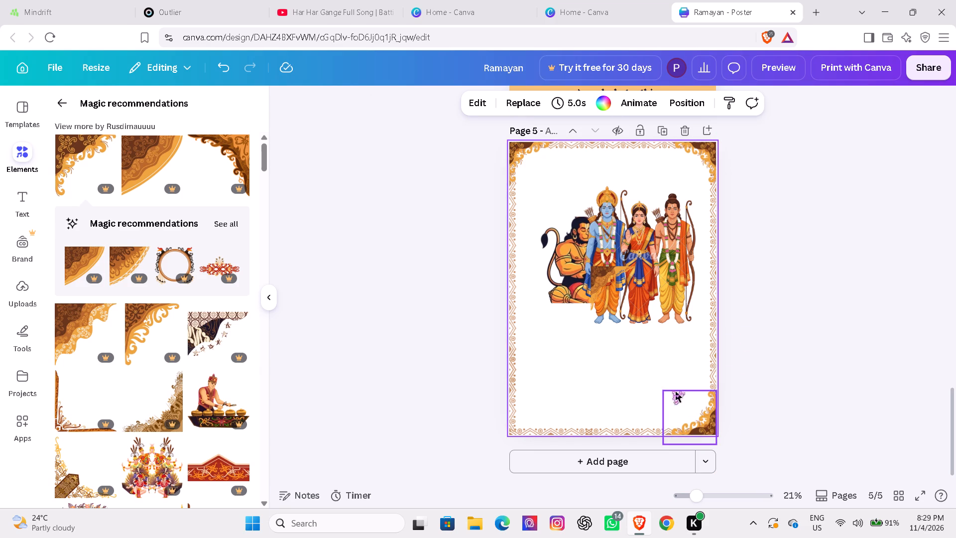
Reduce the bottom-right filigree graphic to match the top corner pieces and refit it into the page's bottom-right corner.
{"action": "left_click_drag", "start_coordinate": [665, 392], "coordinate": [671, 398]}
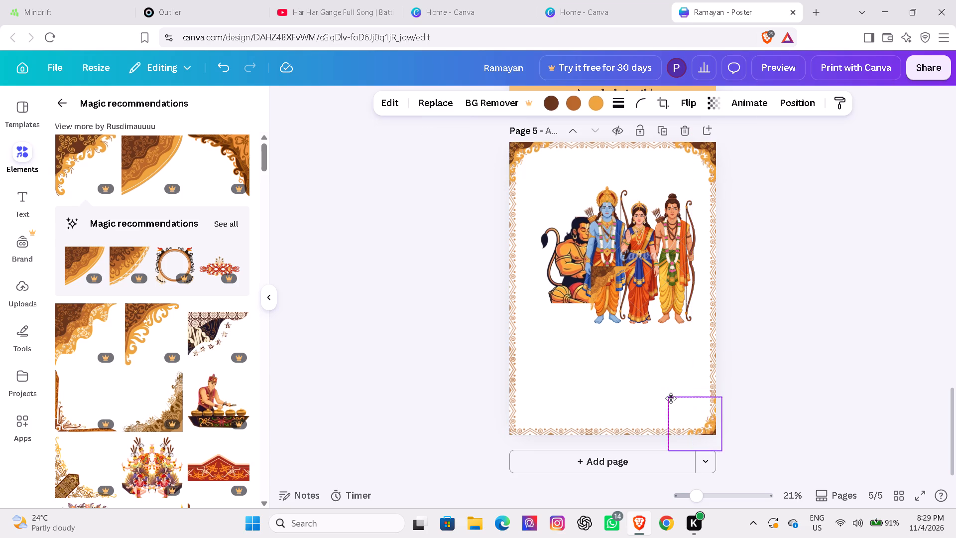
{"action": "left_click_drag", "start_coordinate": [671, 398], "coordinate": [648, 371]}
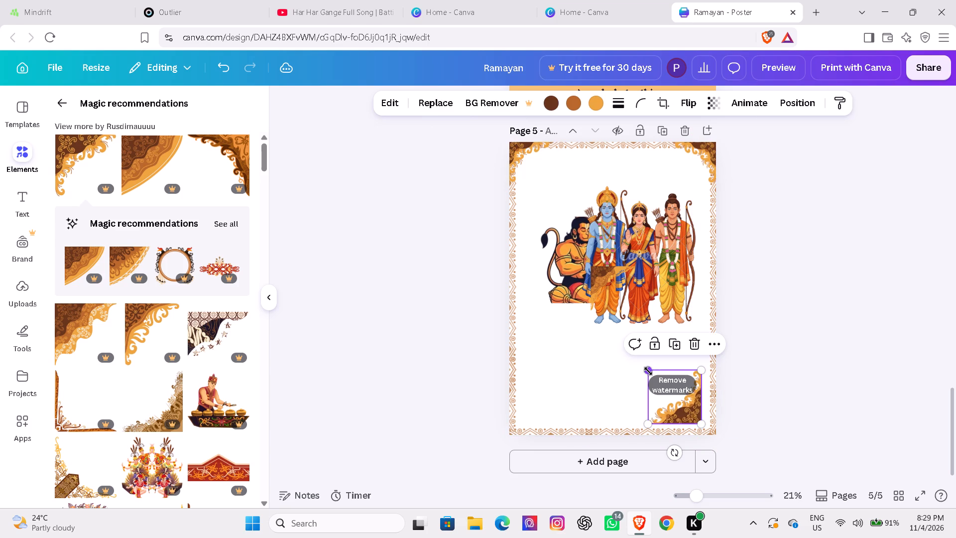
{"action": "right_click_drag", "start_coordinate": [648, 371], "coordinate": [643, 355]}
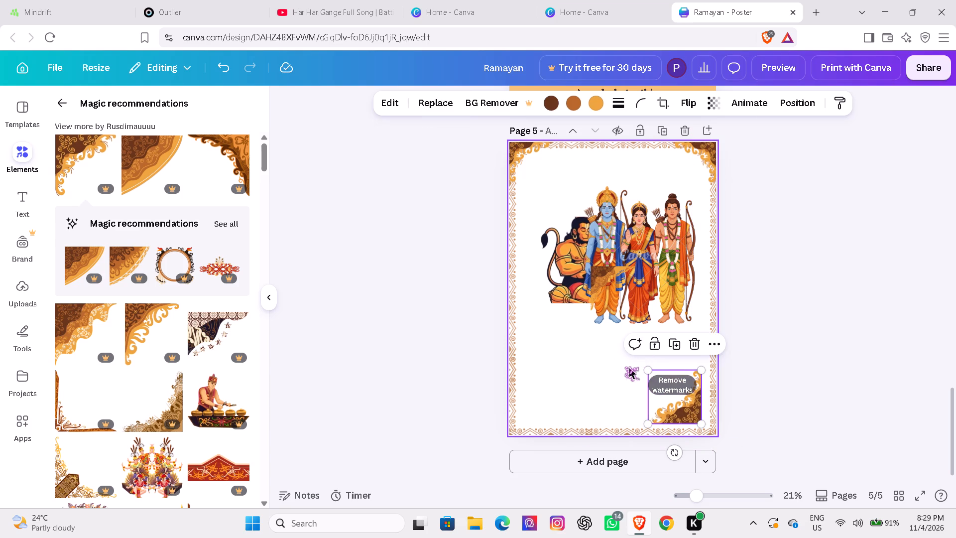
{"action": "left_click_drag", "start_coordinate": [646, 372], "coordinate": [651, 418]}
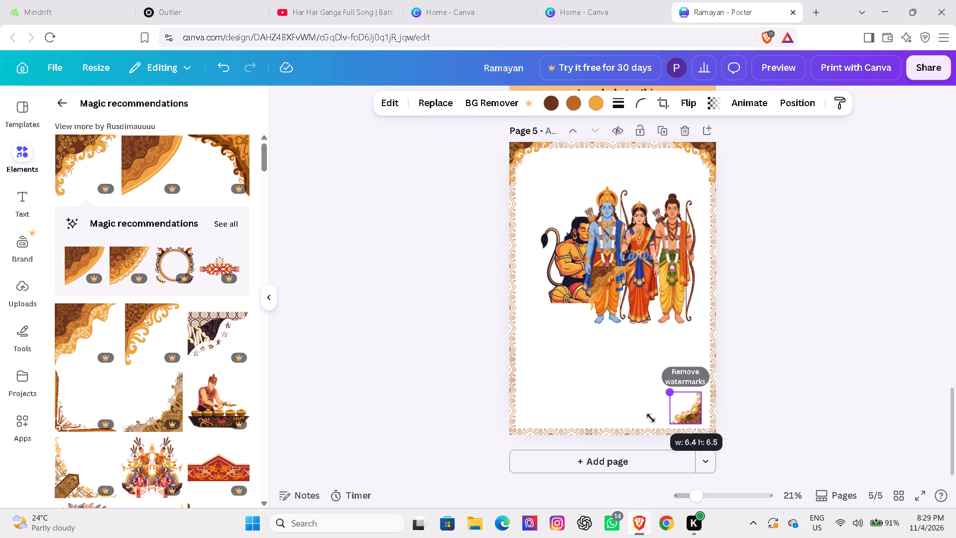
{"action": "left_click_drag", "start_coordinate": [651, 418], "coordinate": [639, 398]}
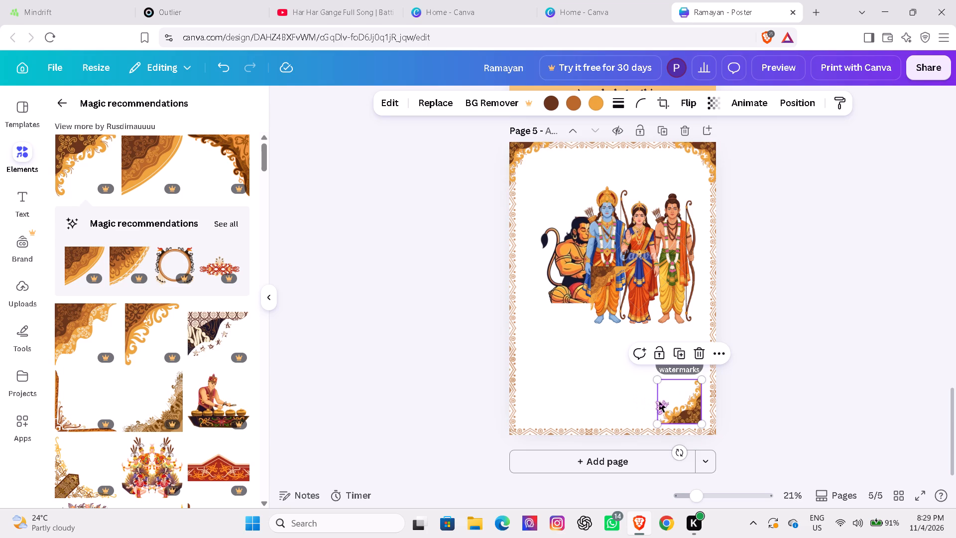
{"action": "left_click_drag", "start_coordinate": [671, 400], "coordinate": [688, 411]}
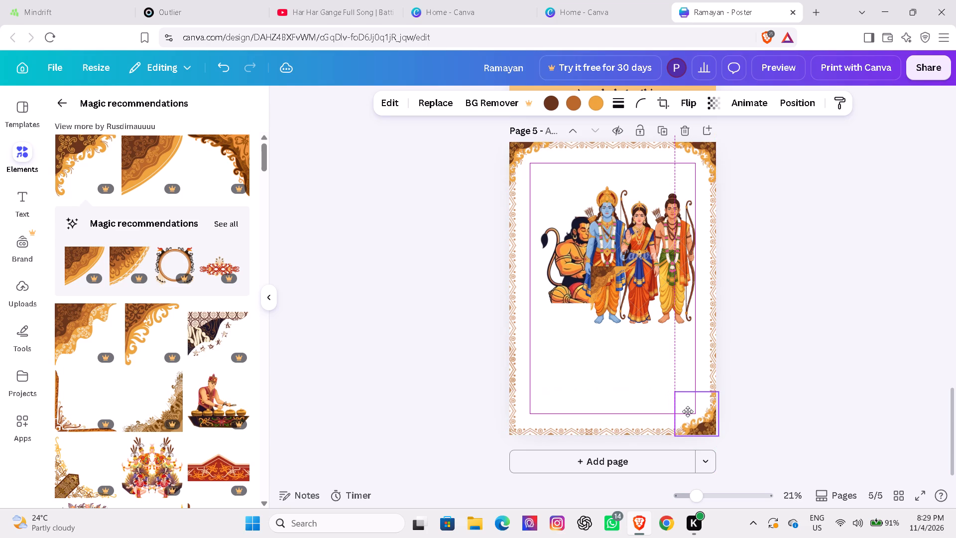
{"action": "left_click_drag", "start_coordinate": [688, 411], "coordinate": [685, 420]}
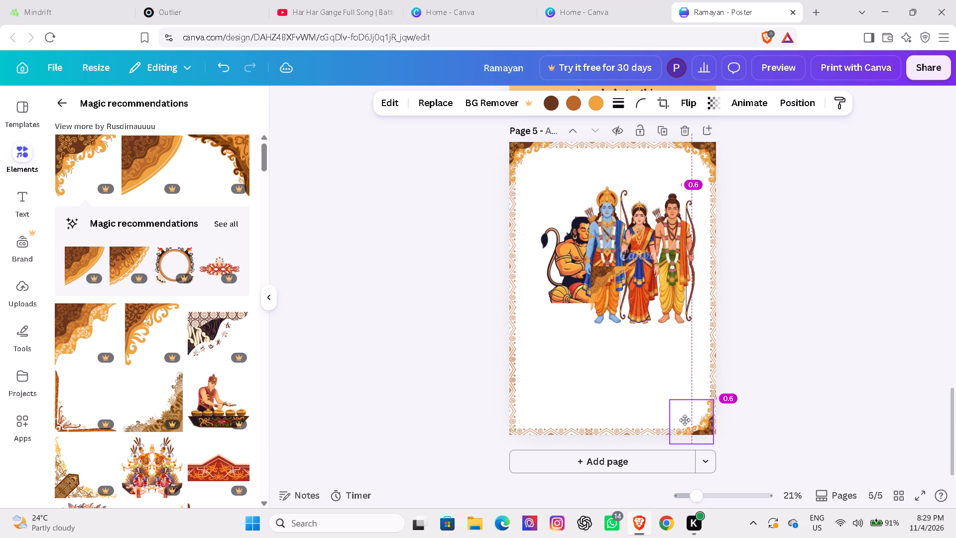
{"action": "left_click_drag", "start_coordinate": [685, 420], "coordinate": [683, 417]}
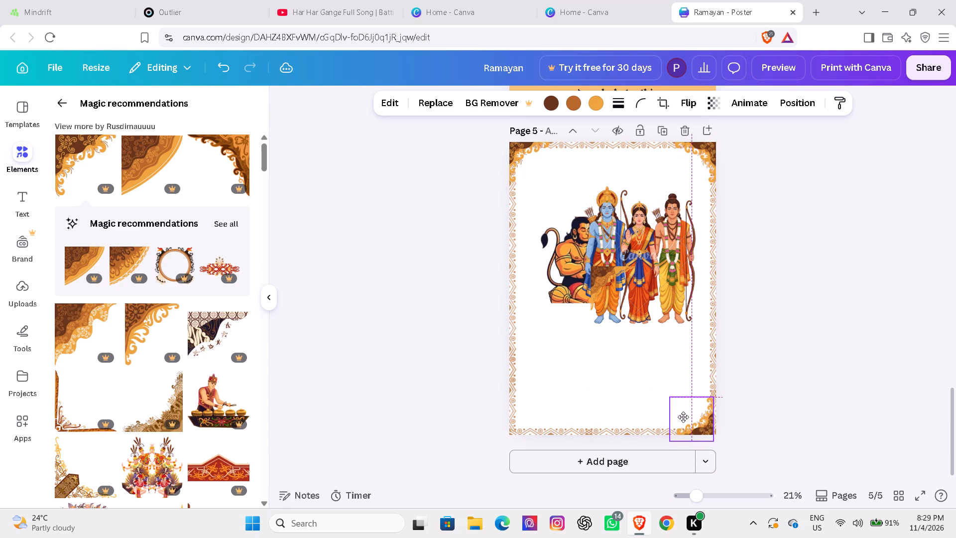
{"action": "left_click_drag", "start_coordinate": [683, 417], "coordinate": [684, 416]}
{"action": "left_click", "coordinate": [621, 388]}
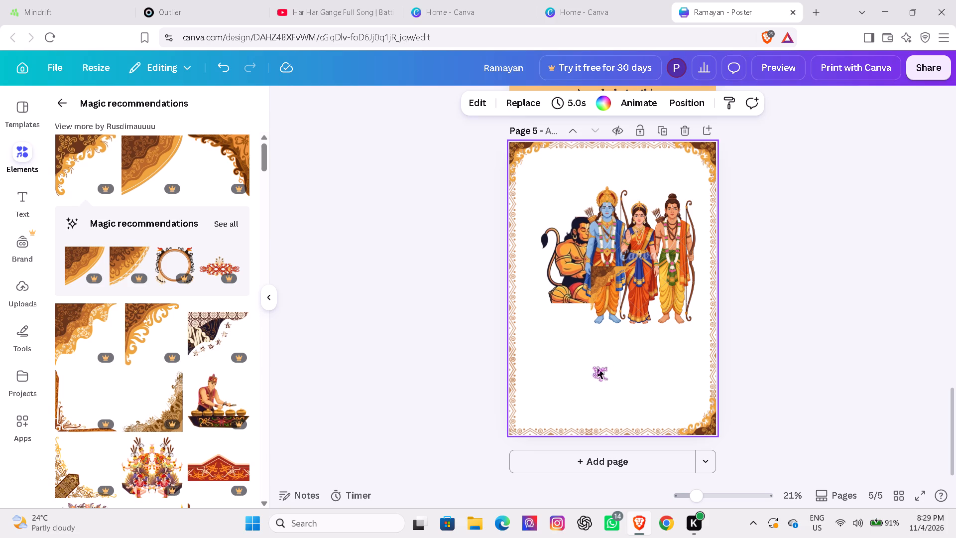
Copy and paste the bottom-right filigree graphic, move the copy to the page's lower middle, and flip it horizontally.
{"action": "left_click", "coordinate": [702, 418]}
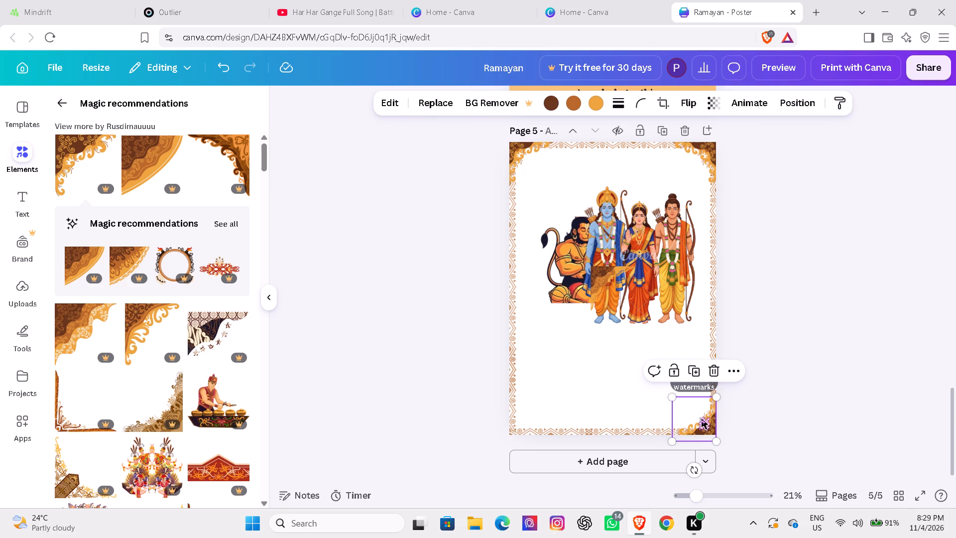
{"action": "left_click", "coordinate": [732, 375]}
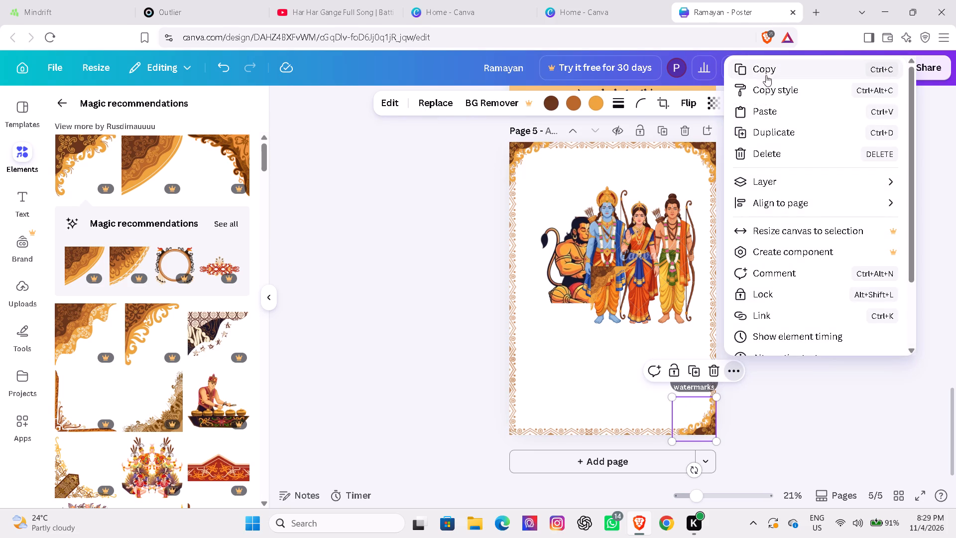
{"action": "left_click", "coordinate": [766, 72]}
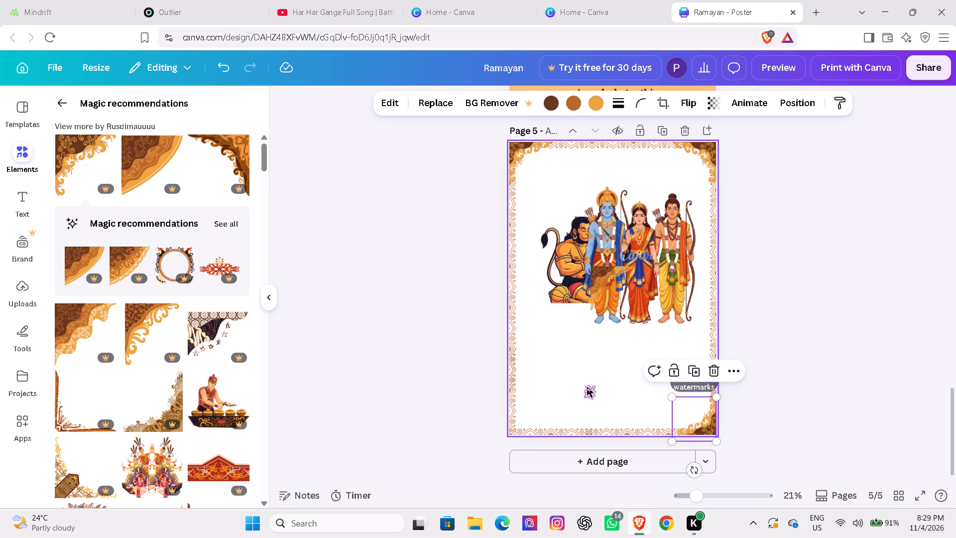
{"action": "key", "text": "ctrl+v"}
{"action": "left_click_drag", "start_coordinate": [691, 414], "coordinate": [599, 397]}
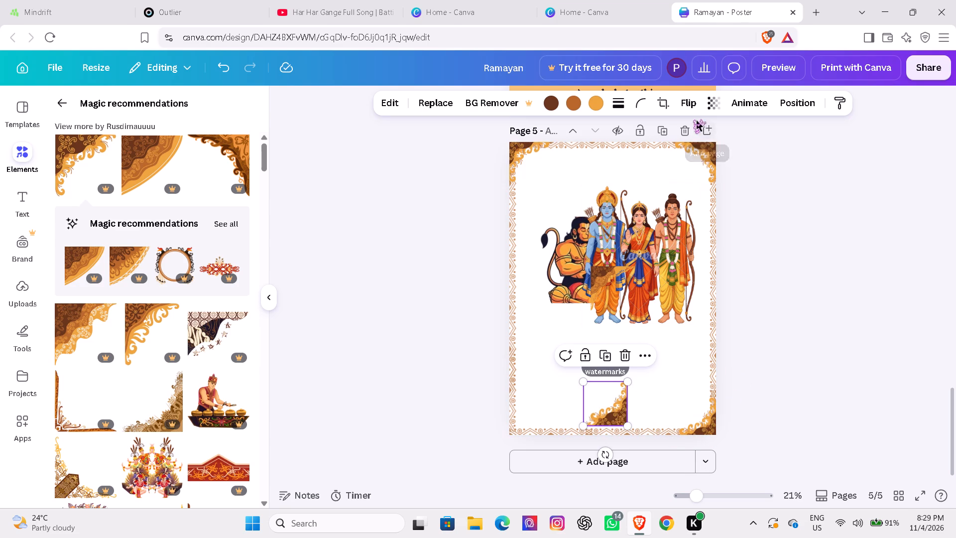
{"action": "left_click", "coordinate": [684, 111]}
{"action": "left_click", "coordinate": [679, 139]}
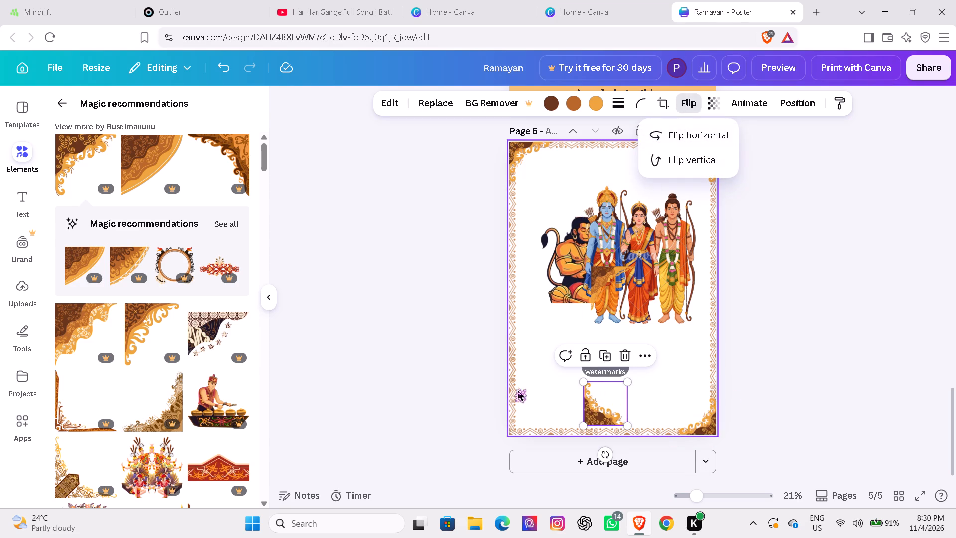
Fit the flipped filigree copy into page 5's bottom-left corner.
{"action": "left_click_drag", "start_coordinate": [596, 393], "coordinate": [520, 404]}
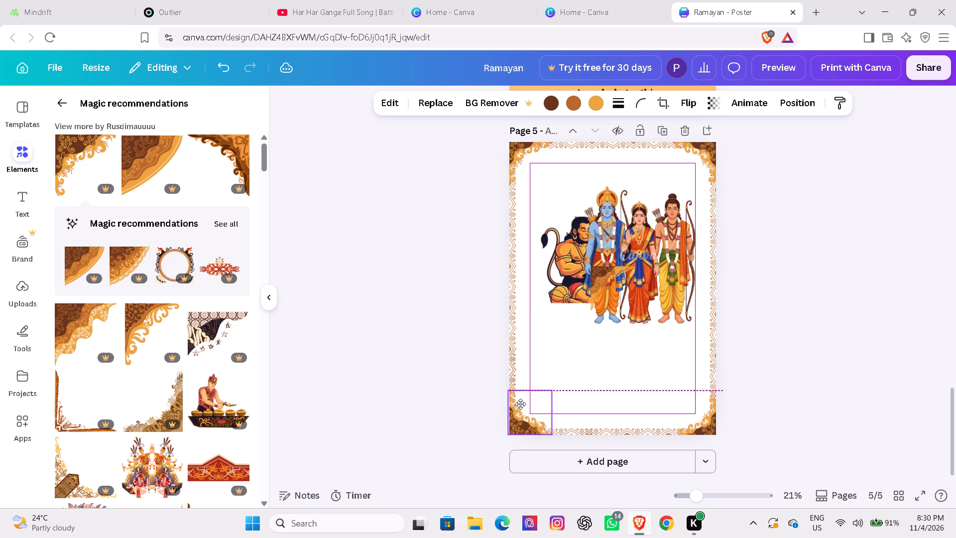
{"action": "left_click_drag", "start_coordinate": [520, 404], "coordinate": [520, 403]}
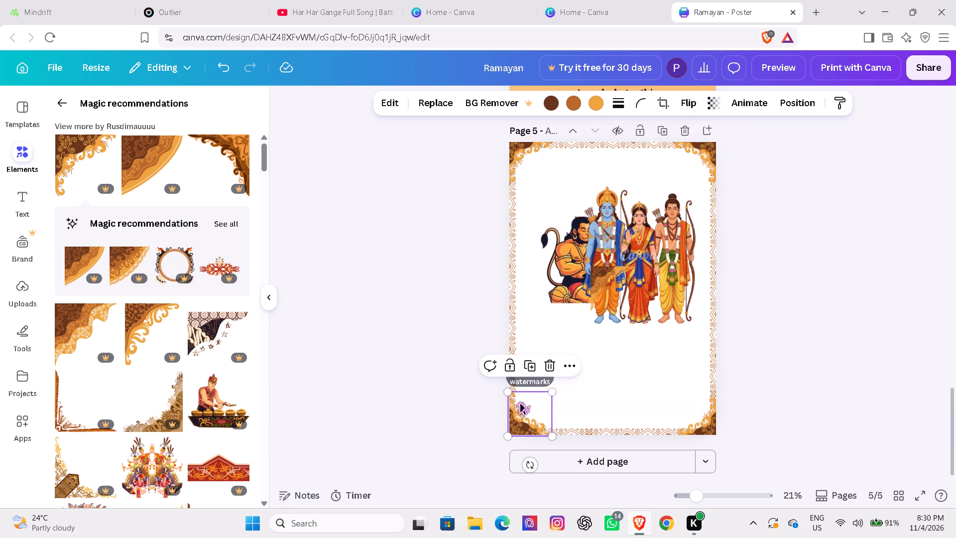
{"action": "right_click", "coordinate": [521, 403]}
{"action": "left_click", "coordinate": [794, 289]}
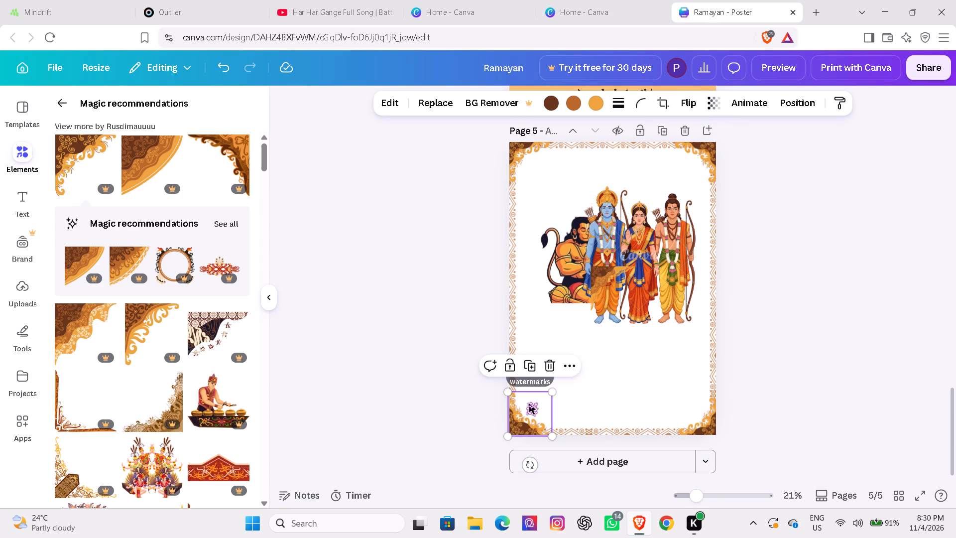
{"action": "left_click", "coordinate": [526, 403]}
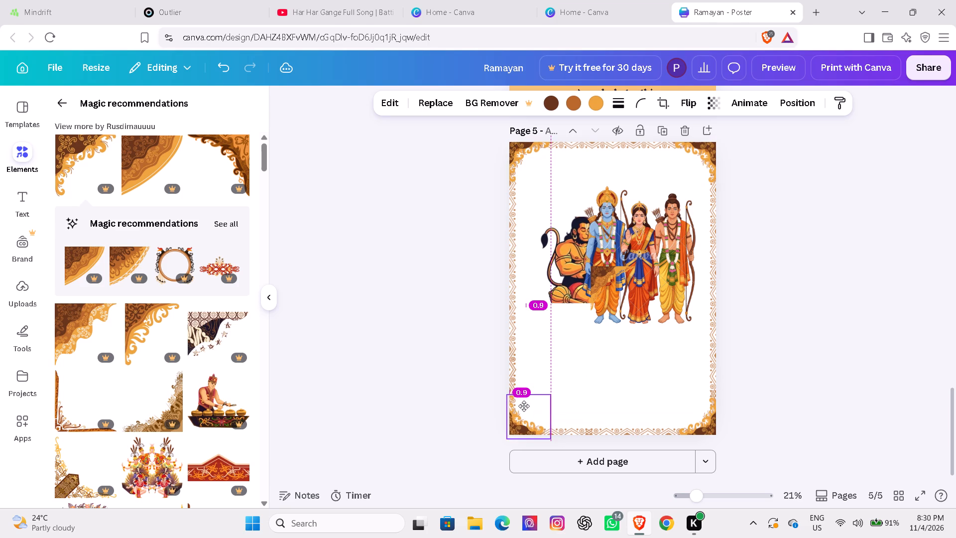
{"action": "left_click", "coordinate": [597, 409]}
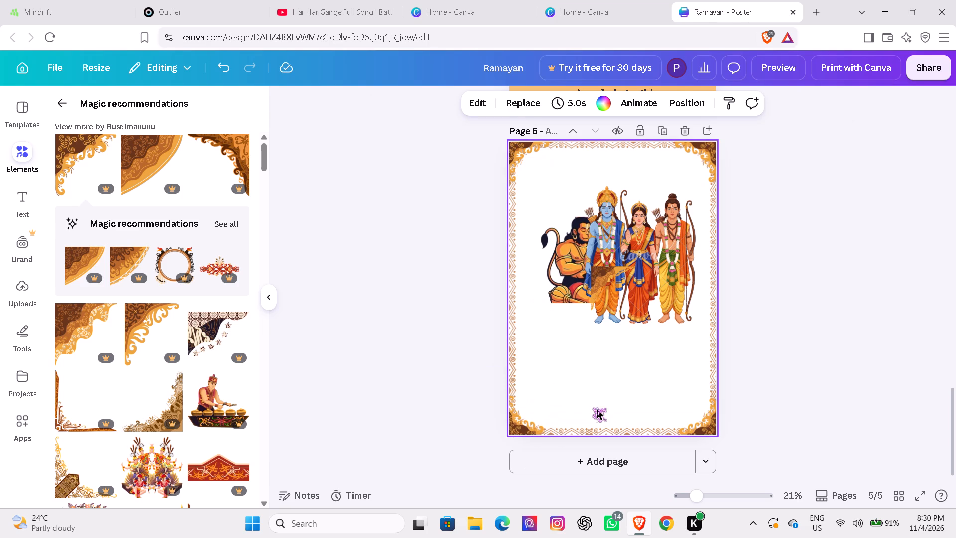
Move the kneeling Hanuman figure down to page 5's lower-left area, against the border strip.
{"action": "left_click_drag", "start_coordinate": [568, 247], "coordinate": [555, 359]}
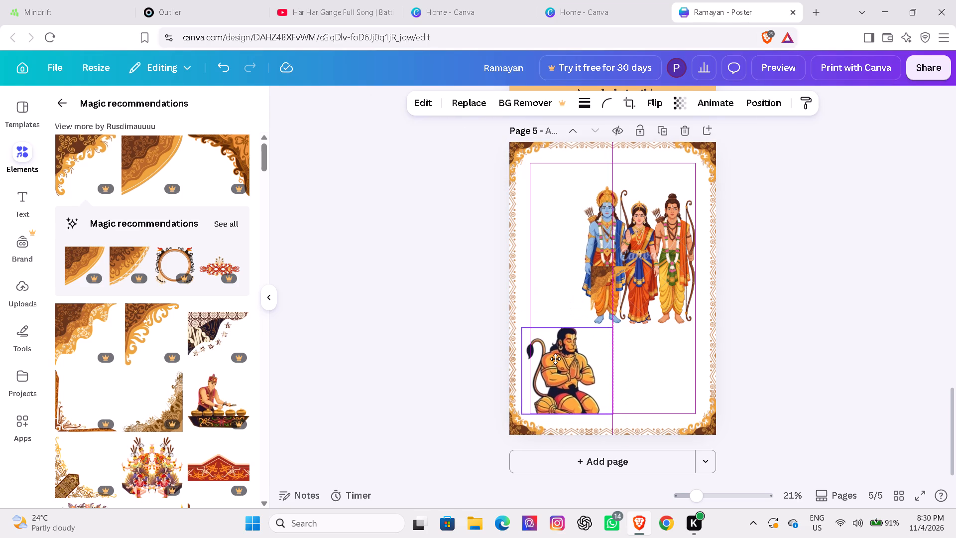
{"action": "left_click_drag", "start_coordinate": [555, 359], "coordinate": [556, 363]}
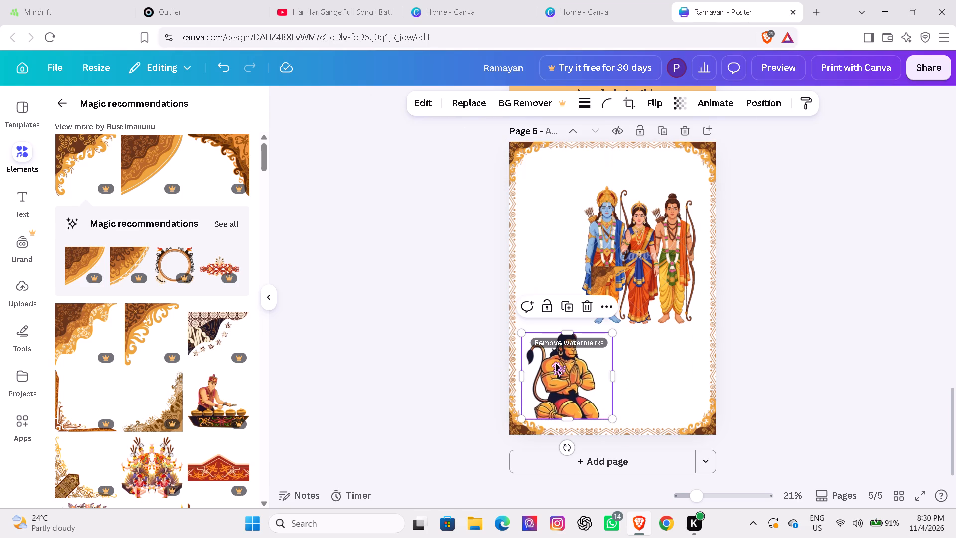
{"action": "right_click_drag", "start_coordinate": [556, 363], "coordinate": [537, 364]}
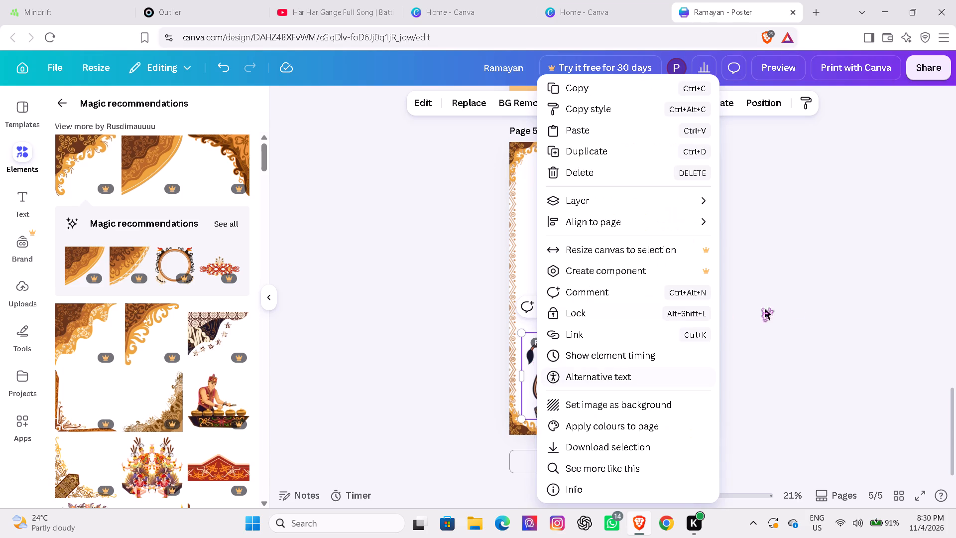
{"action": "left_click", "coordinate": [799, 303]}
{"action": "left_click_drag", "start_coordinate": [585, 364], "coordinate": [571, 367]}
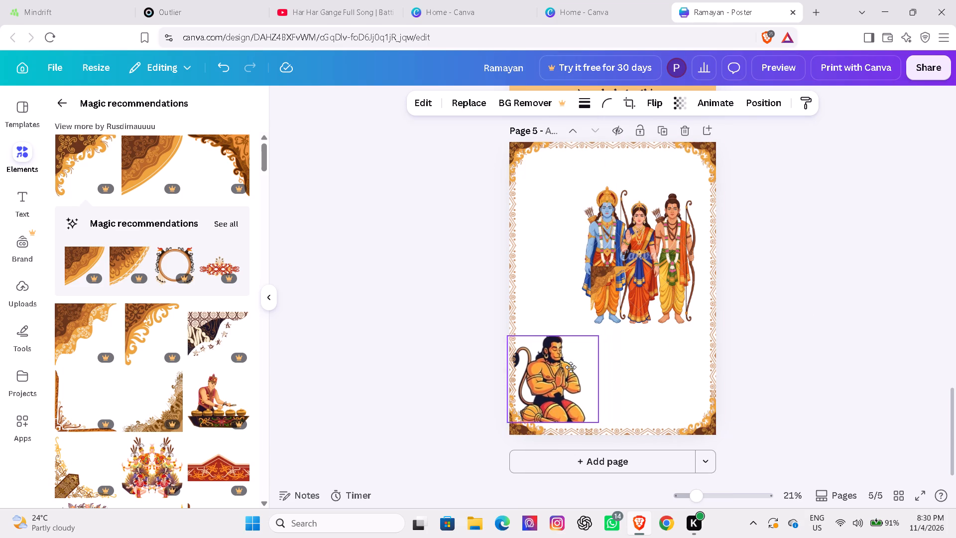
{"action": "left_click_drag", "start_coordinate": [571, 367], "coordinate": [577, 369]}
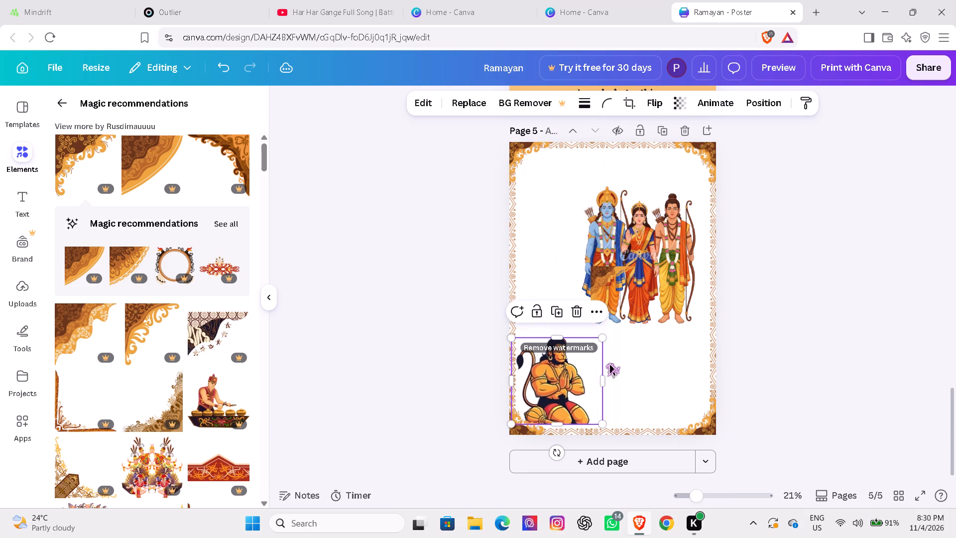
{"action": "left_click", "coordinate": [852, 277]}
Move the Ram, Sita and Lakshman group down beside Hanuman at the bottom of page 5.
{"action": "left_click_drag", "start_coordinate": [663, 261], "coordinate": [666, 334]}
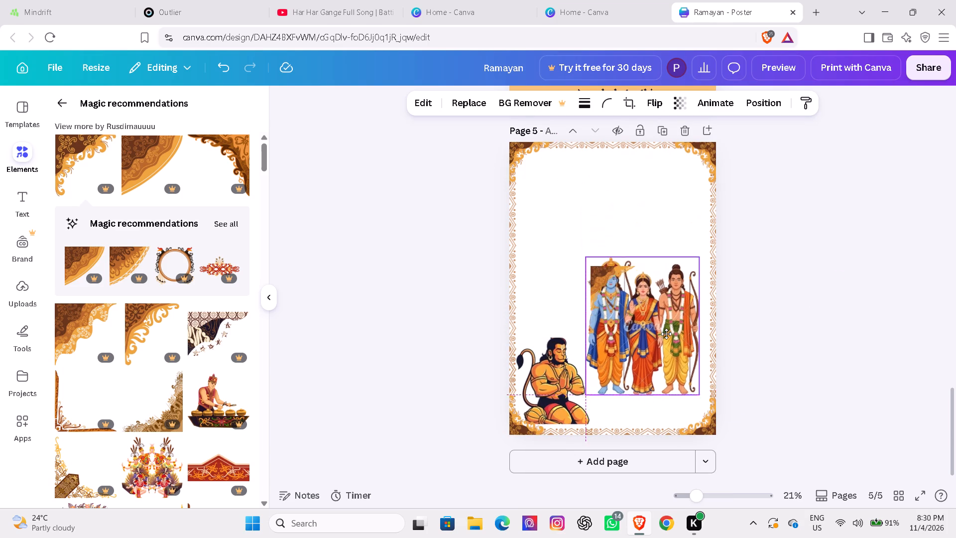
{"action": "left_click_drag", "start_coordinate": [666, 334], "coordinate": [661, 361]}
Delete the stray filigree corner graphic left above Ram's head.
{"action": "left_click", "coordinate": [599, 273]}
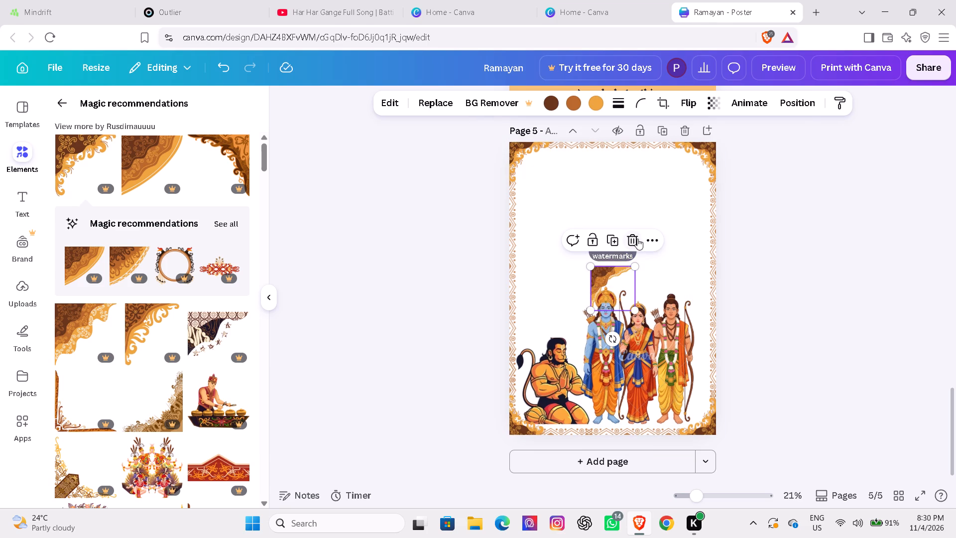
{"action": "left_click", "coordinate": [633, 238]}
Nudge the Ram, Sita and Lakshman group slightly down and right, to sit just above the bottom border.
{"action": "left_click", "coordinate": [627, 349]}
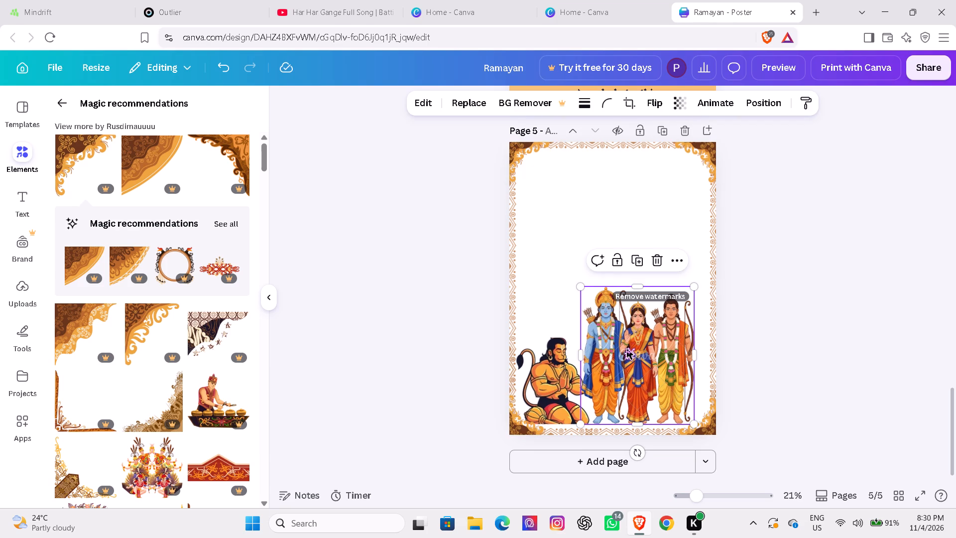
{"action": "left_click", "coordinate": [760, 327]}
{"action": "left_click_drag", "start_coordinate": [645, 344], "coordinate": [646, 348]}
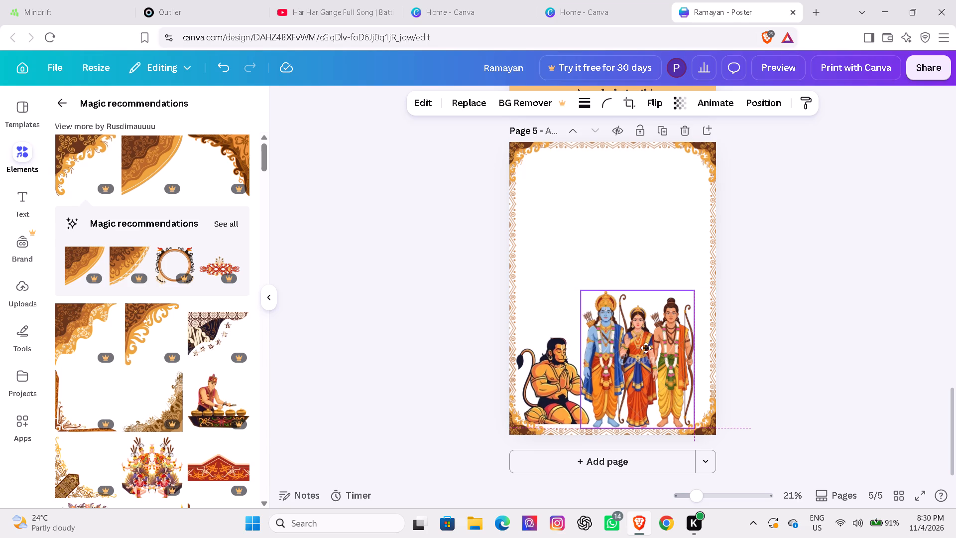
{"action": "left_click_drag", "start_coordinate": [646, 348], "coordinate": [649, 348]}
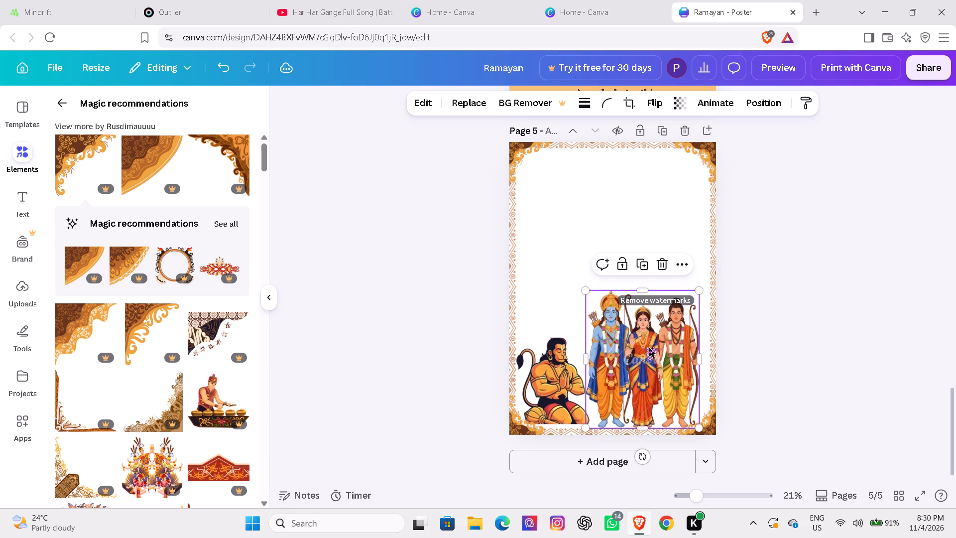
{"action": "left_click", "coordinate": [782, 317]}
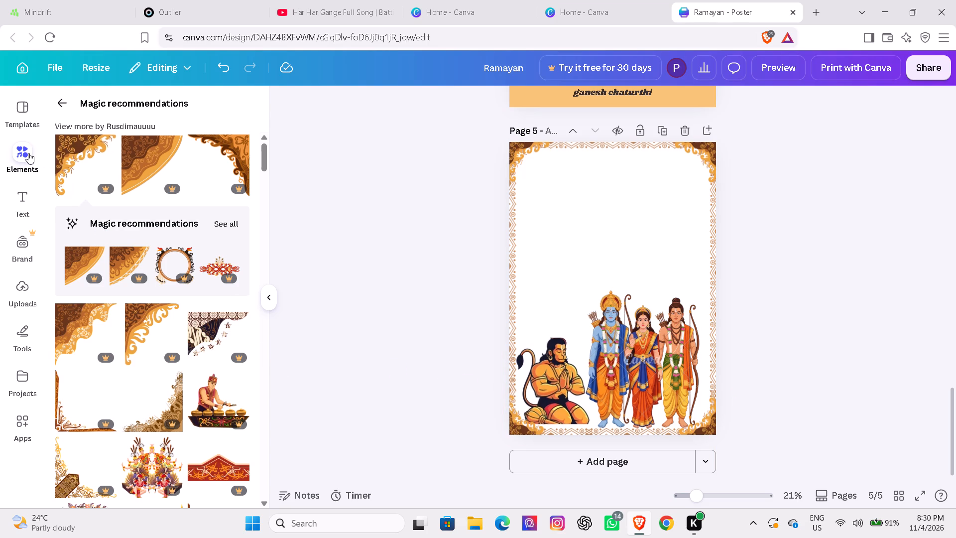
Search the graphics for "text box" and look through the results for a suitable heading frame.
{"action": "left_click", "coordinate": [64, 108]}
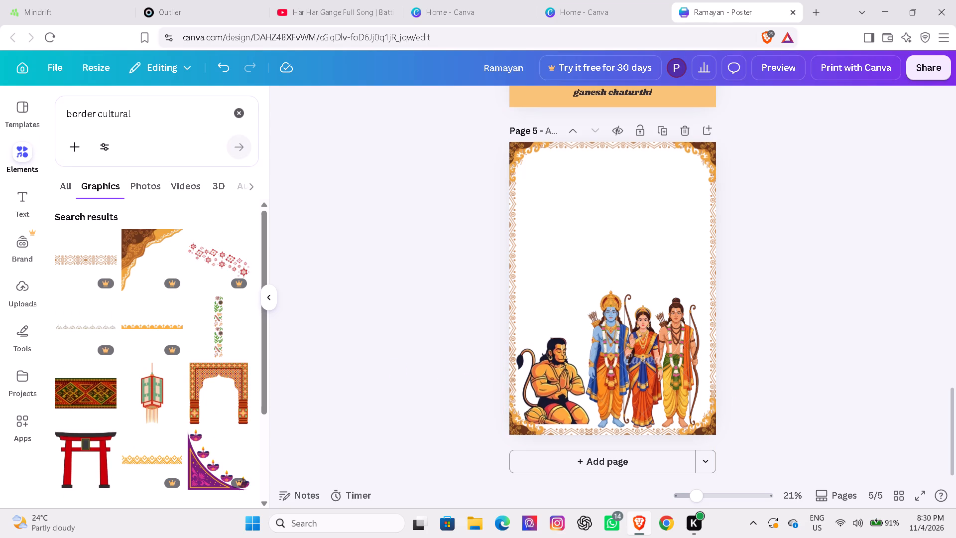
{"action": "left_click", "coordinate": [145, 101]}
{"action": "left_click", "coordinate": [138, 122]}
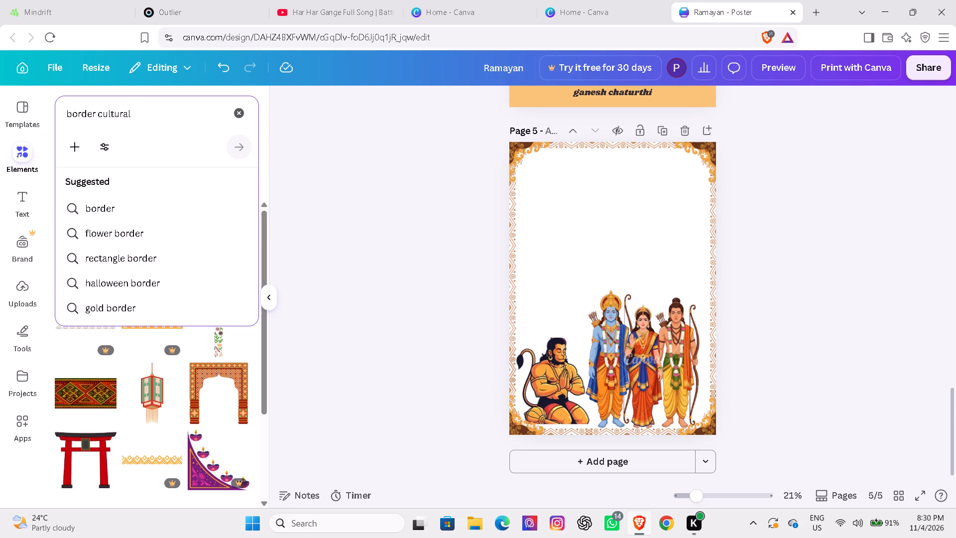
{"action": "key", "text": "BackSpace"}
{"action": "key", "text": "BackSpace"}
{"action": "key", "text": "BackSpace"}
{"action": "key", "text": "BackSpace"}
{"action": "key", "text": "BackSpace"}
{"action": "key", "text": "BackSpace"}
{"action": "key", "text": "BackSpace"}
{"action": "key", "text": "BackSpace"}
{"action": "key", "text": "BackSpace"}
{"action": "key", "text": "BackSpace"}
{"action": "key", "text": "BackSpace"}
{"action": "key", "text": "BackSpace"}
{"action": "key", "text": "BackSpace"}
{"action": "key", "text": "BackSpace"}
{"action": "key", "text": "BackSpace"}
{"action": "key", "text": "BackSpace"}
{"action": "key", "text": "BackSpace"}
{"action": "key", "text": "BackSpace"}
{"action": "key", "text": "BackSpace"}
{"action": "key", "text": "BackSpace"}
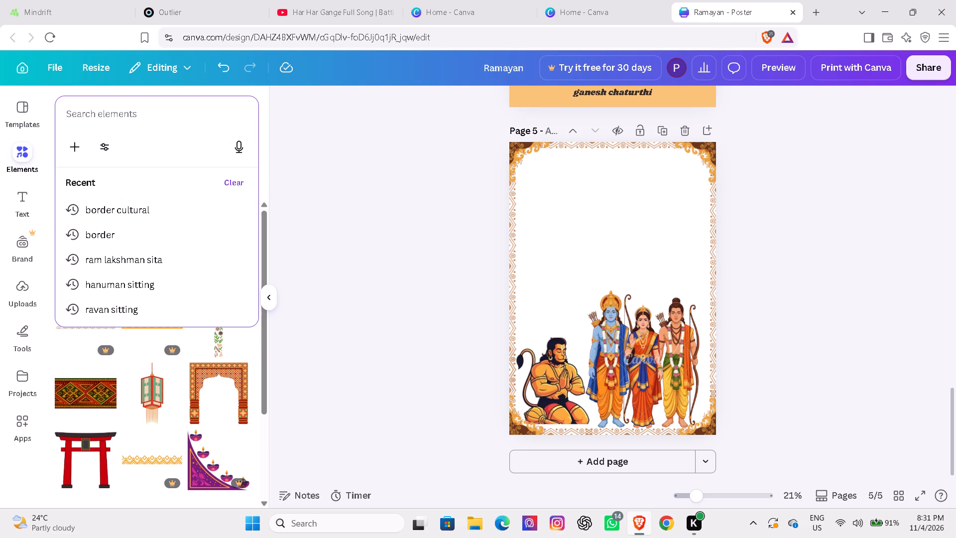
{"action": "type", "text": "text bo"}
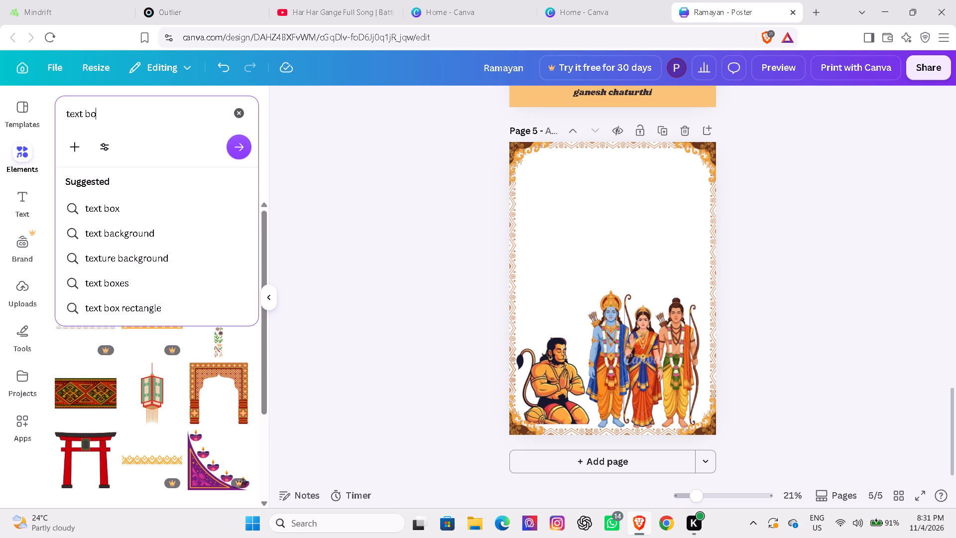
{"action": "key", "text": "x"}
{"action": "key", "text": "Return"}
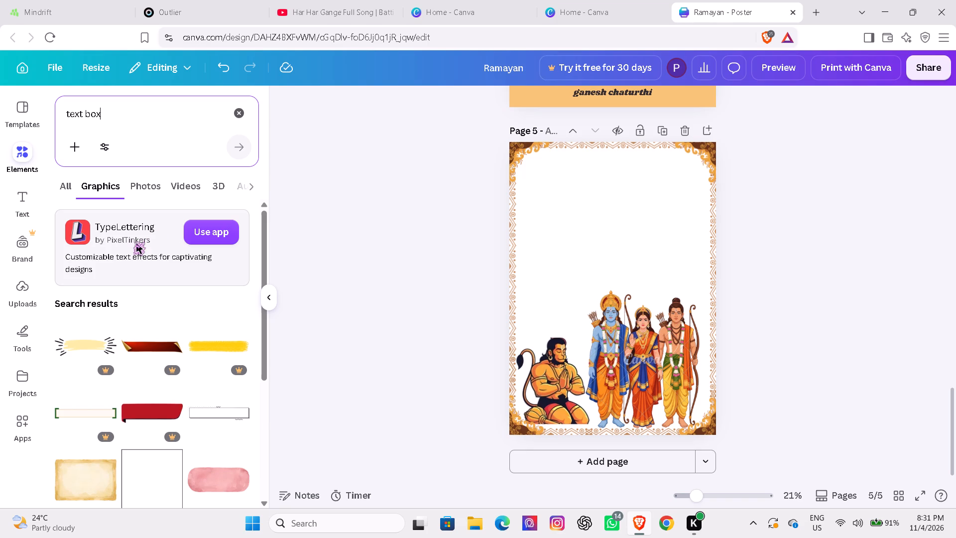
{"action": "left_click_drag", "start_coordinate": [263, 268], "coordinate": [274, 359]}
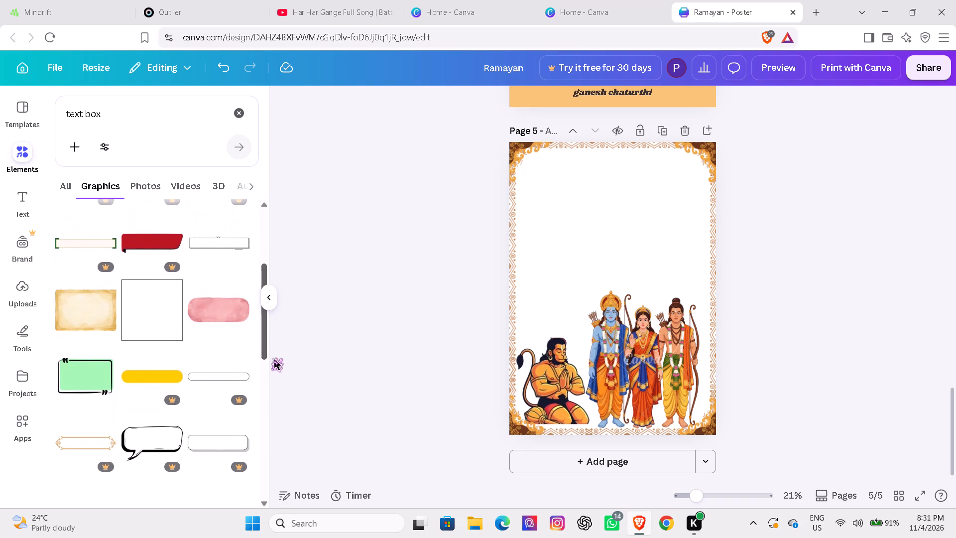
{"action": "left_click_drag", "start_coordinate": [274, 359], "coordinate": [277, 392]}
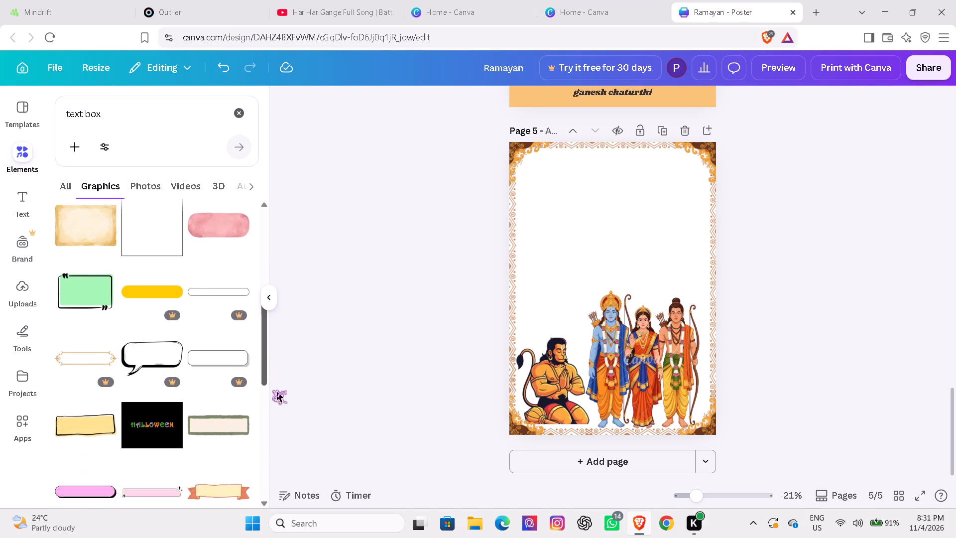
{"action": "left_click_drag", "start_coordinate": [277, 392], "coordinate": [213, 259]}
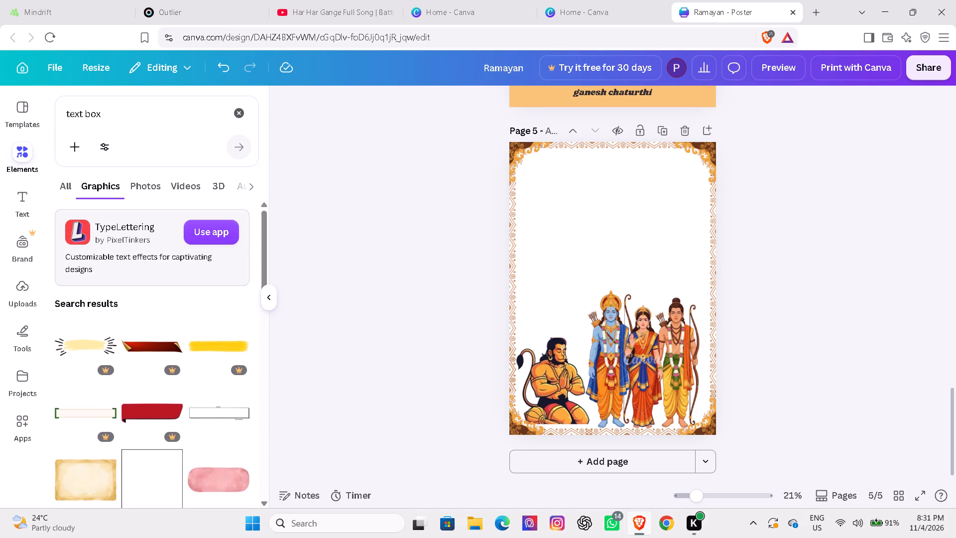
Search the graphics for "greeting box" instead.
{"action": "left_click", "coordinate": [86, 118]}
{"action": "key", "text": "equal"}
{"action": "key", "text": "equal"}
{"action": "key", "text": "equal"}
{"action": "key", "text": "equal"}
{"action": "key", "text": "equal"}
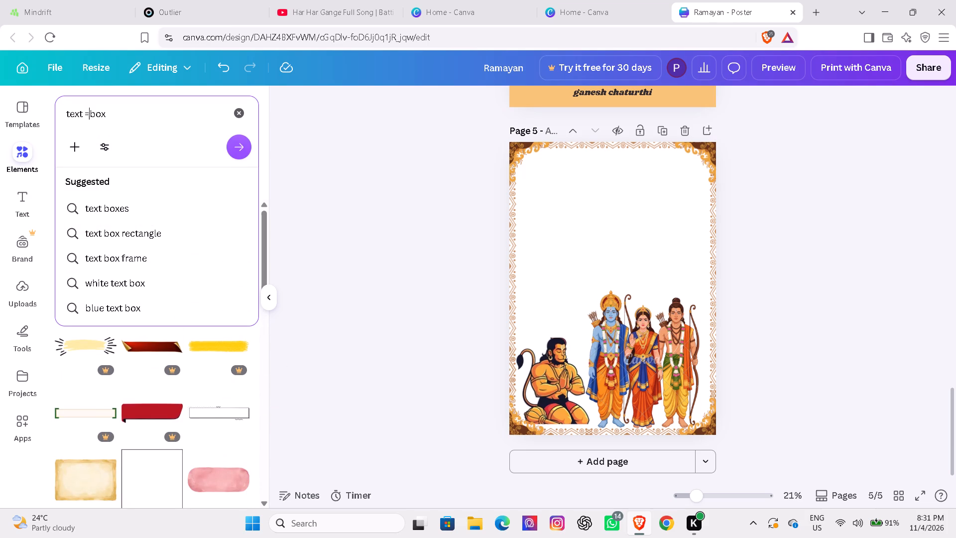
{"action": "key", "text": "BackSpace"}
{"action": "key", "text": "BackSpace"}
{"action": "key", "text": "BackSpace"}
{"action": "key", "text": "BackSpace"}
{"action": "key", "text": "BackSpace"}
{"action": "key", "text": "BackSpace"}
{"action": "key", "text": "BackSpace"}
{"action": "key", "text": "BackSpace"}
{"action": "key", "text": "BackSpace"}
{"action": "key", "text": "BackSpace"}
{"action": "key", "text": "BackSpace"}
{"action": "key", "text": "BackSpace"}
{"action": "key", "text": "BackSpace"}
{"action": "key", "text": "BackSpace"}
{"action": "key", "text": "BackSpace"}
{"action": "key", "text": "BackSpace"}
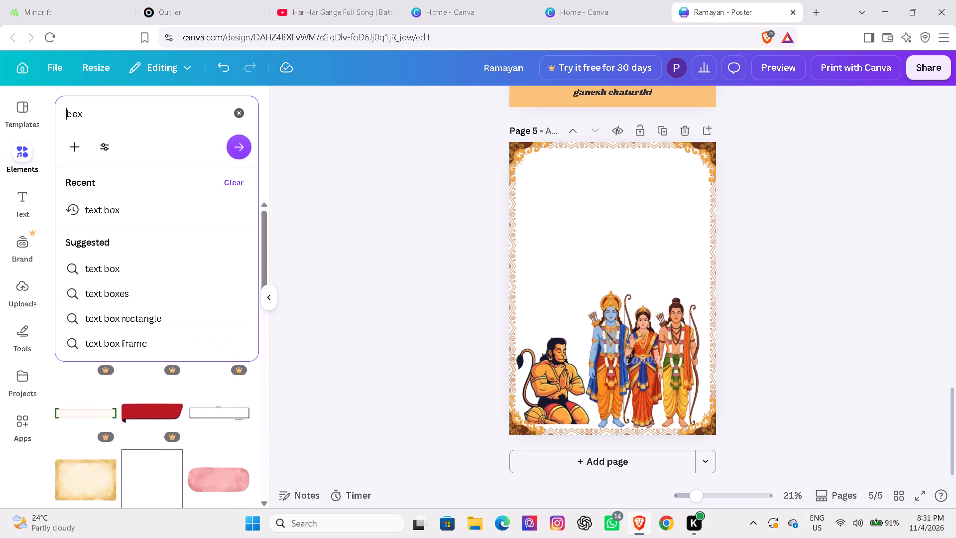
{"action": "type", "text": "greeting"}
{"action": "key", "text": "space"}
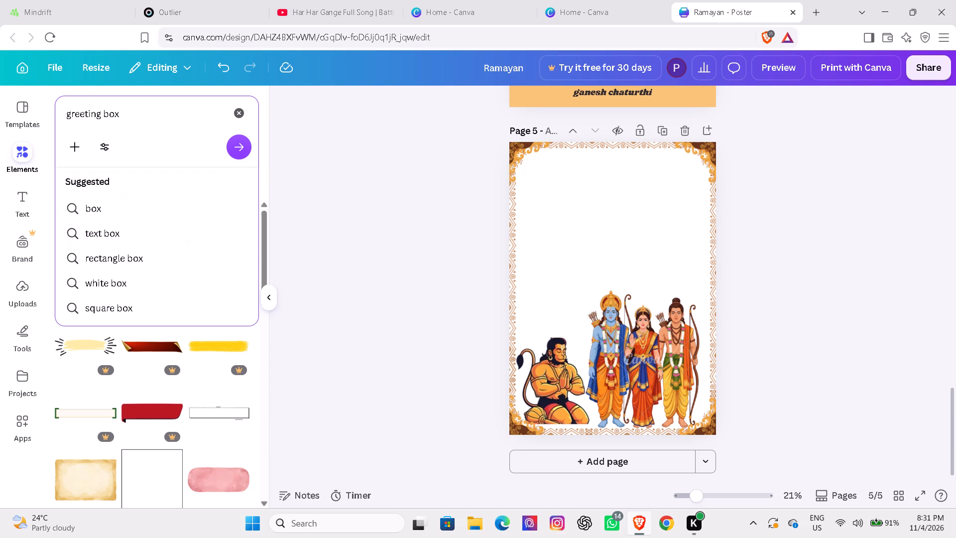
{"action": "key", "text": "Return"}
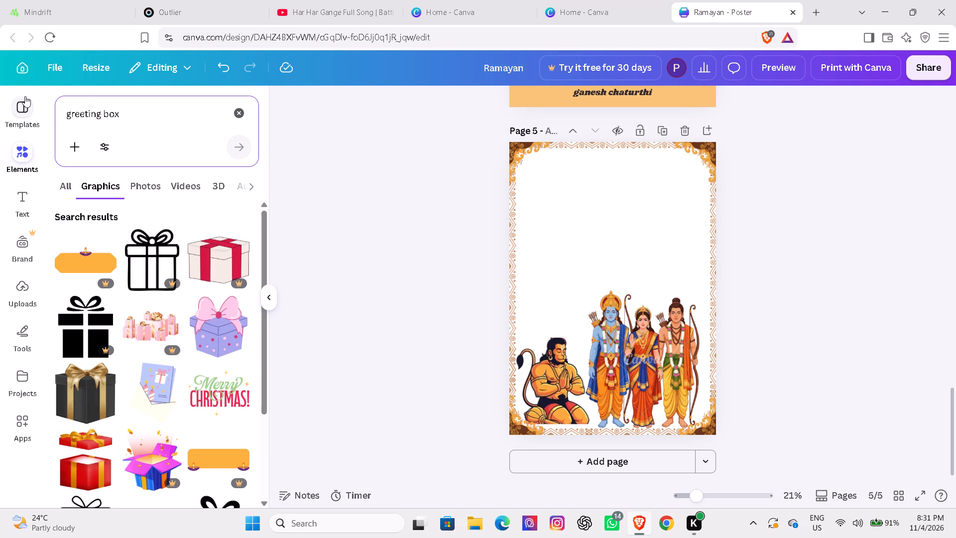
Search the graphics for "text box" again.
{"action": "key", "text": "BackSpace"}
{"action": "key", "text": "BackSpace"}
{"action": "key", "text": "BackSpace"}
{"action": "key", "text": "BackSpace"}
{"action": "key", "text": "BackSpace"}
{"action": "key", "text": "BackSpace"}
{"action": "key", "text": "BackSpace"}
{"action": "key", "text": "BackSpace"}
{"action": "key", "text": "BackSpace"}
{"action": "key", "text": "BackSpace"}
{"action": "key", "text": "BackSpace"}
{"action": "key", "text": "BackSpace"}
{"action": "key", "text": "BackSpace"}
{"action": "key", "text": "BackSpace"}
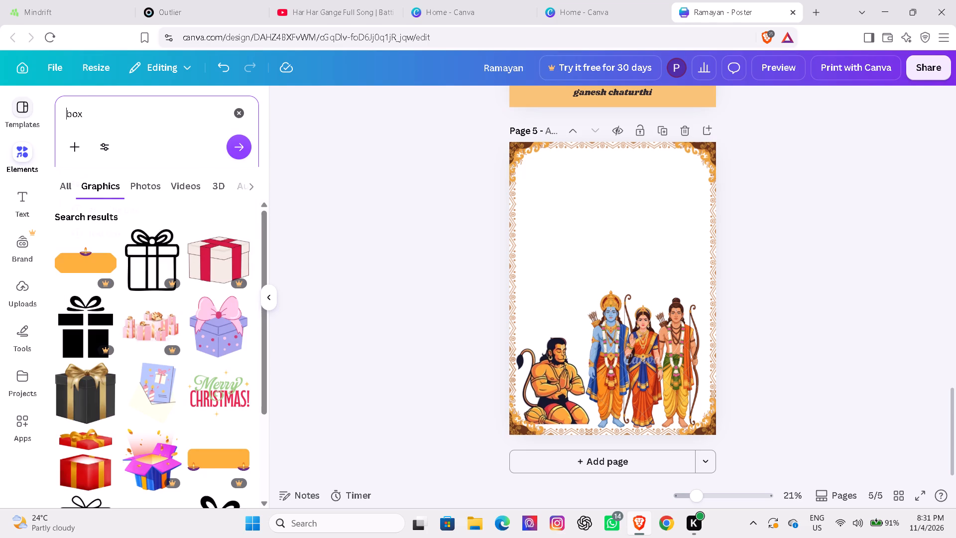
{"action": "type", "text": "text"}
{"action": "key", "text": "space"}
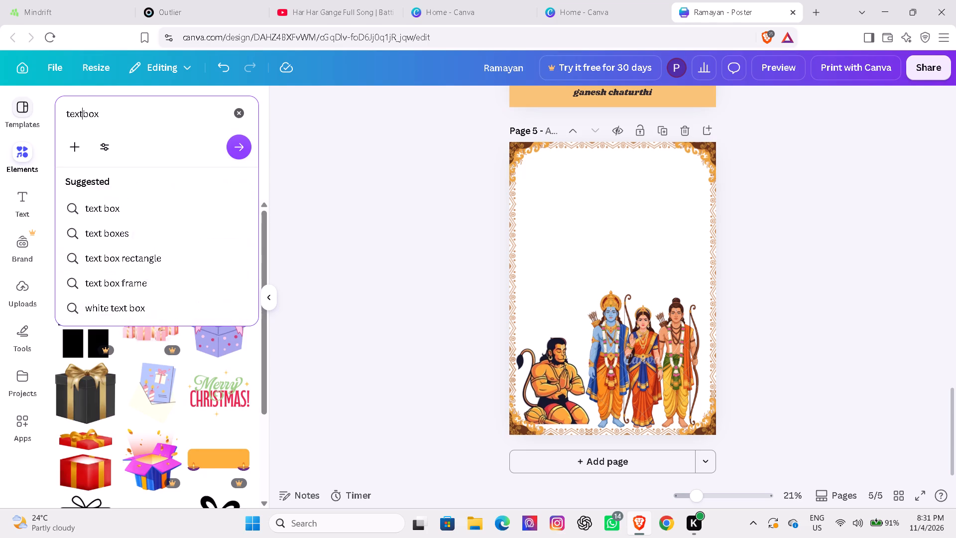
{"action": "key", "text": "Return"}
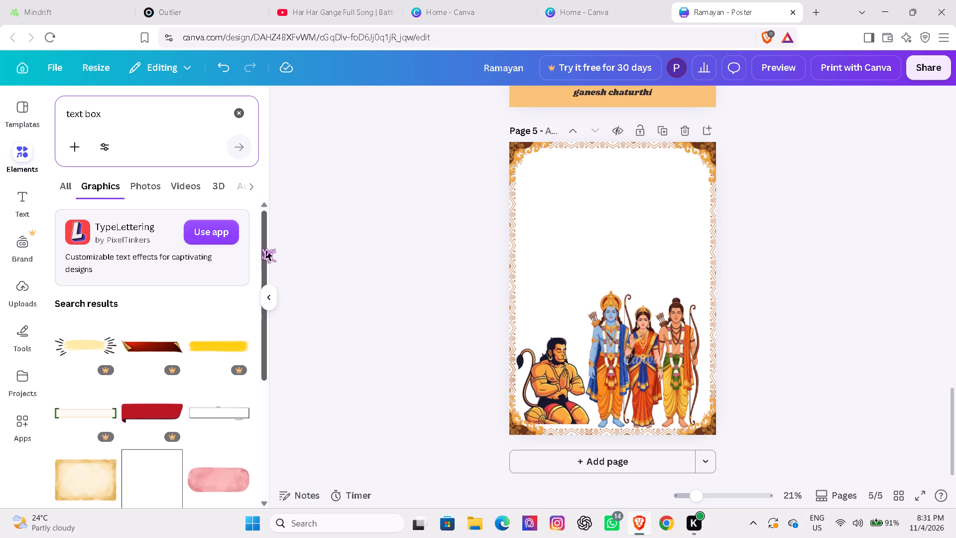
Add the cream brush-stroke text box with black rays to page 5 and place it near the page's top.
{"action": "left_click_drag", "start_coordinate": [266, 252], "coordinate": [266, 296]}
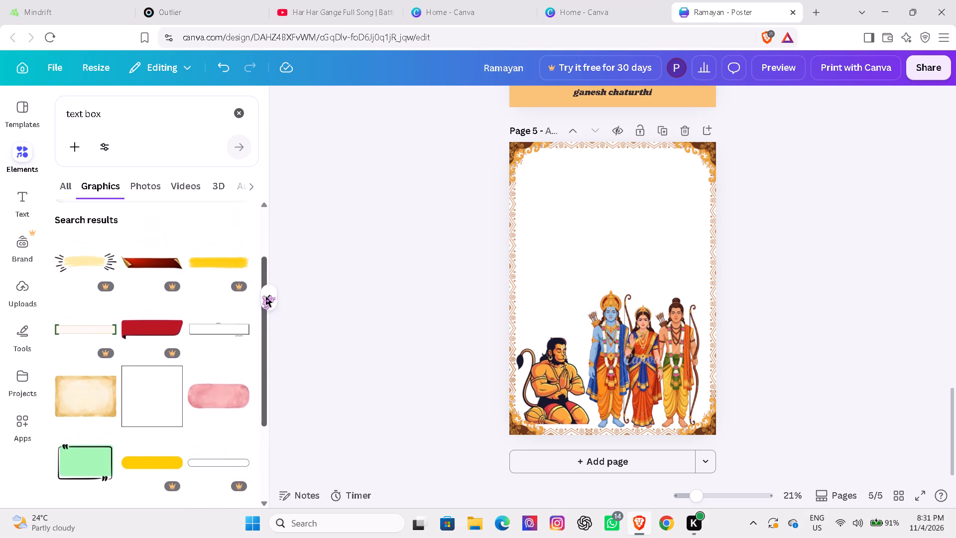
{"action": "left_click_drag", "start_coordinate": [266, 296], "coordinate": [282, 233]}
{"action": "left_click", "coordinate": [87, 337]}
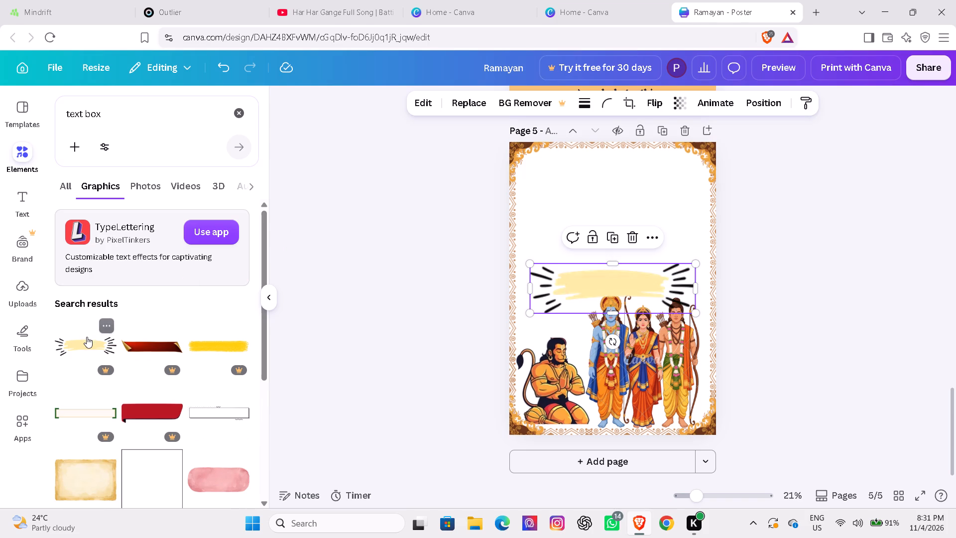
{"action": "left_click_drag", "start_coordinate": [574, 281], "coordinate": [576, 204]}
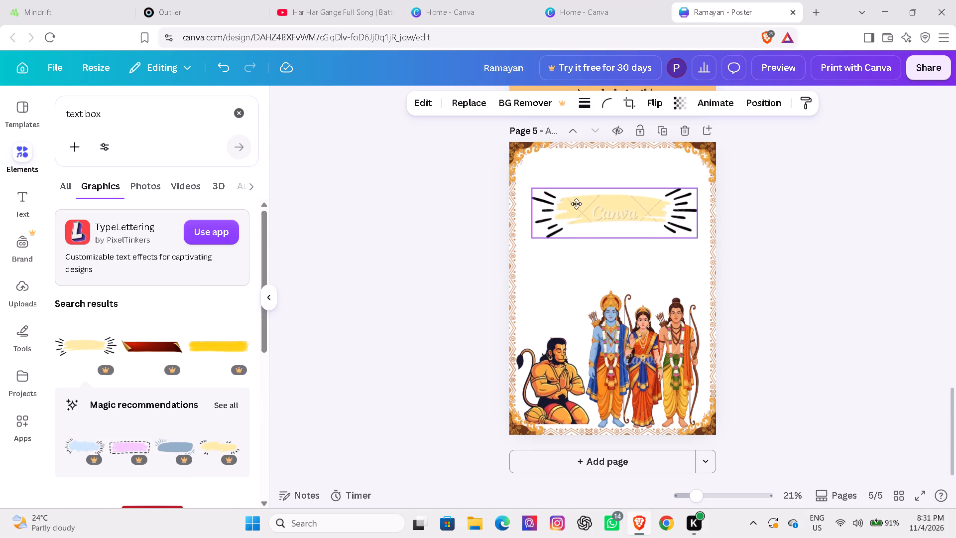
{"action": "left_click_drag", "start_coordinate": [576, 204], "coordinate": [568, 185]}
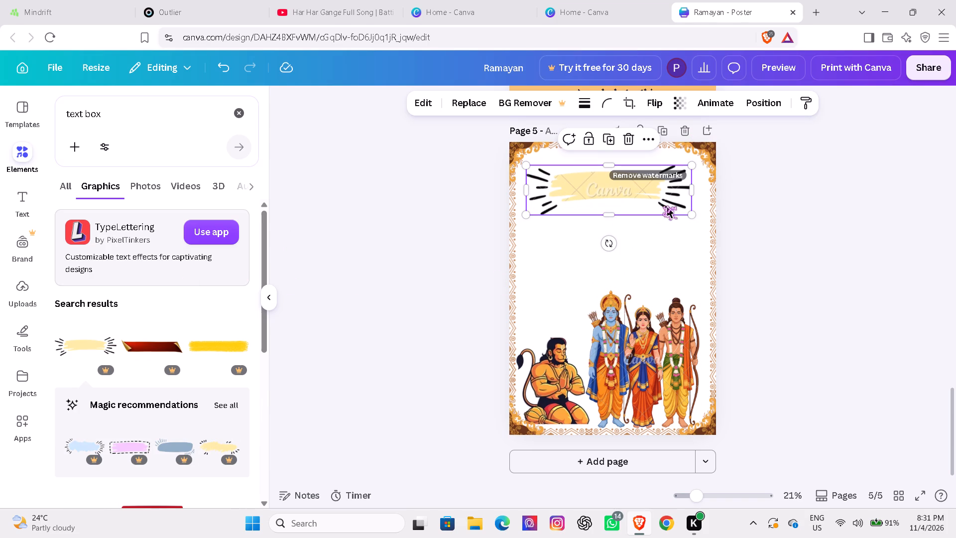
Add the thin gold outlined text frame with pointed ornamental ends to page 5.
{"action": "left_click_drag", "start_coordinate": [263, 342], "coordinate": [264, 413]}
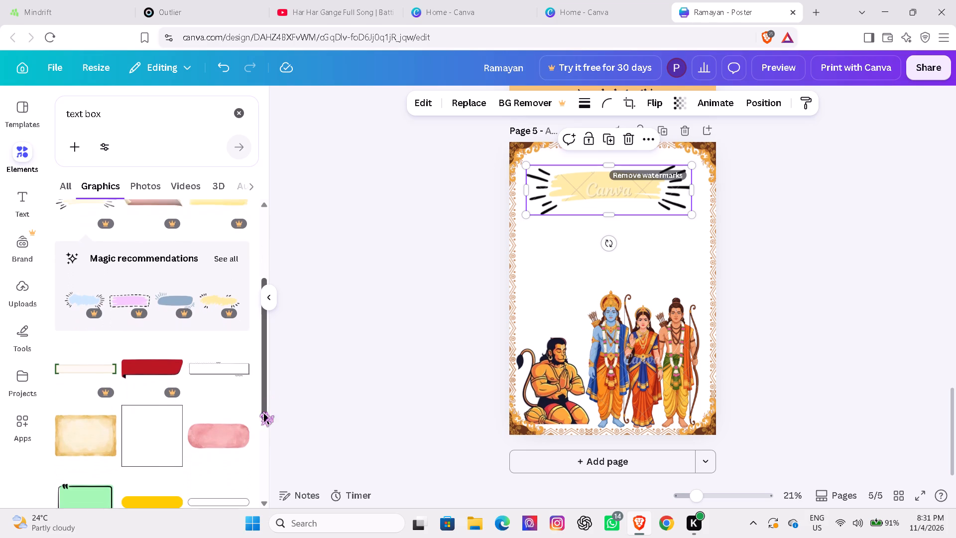
{"action": "left_click_drag", "start_coordinate": [264, 413], "coordinate": [265, 460]}
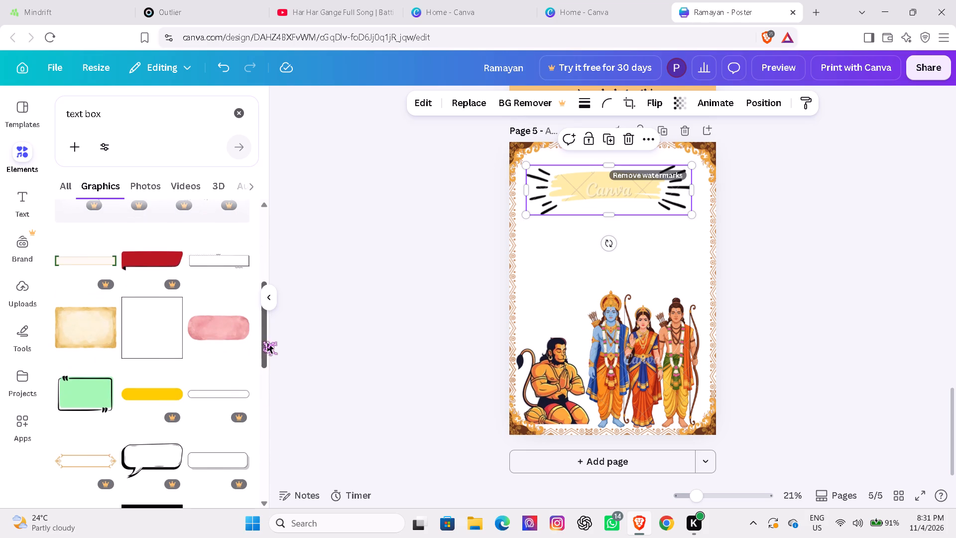
{"action": "left_click_drag", "start_coordinate": [267, 342], "coordinate": [274, 379]}
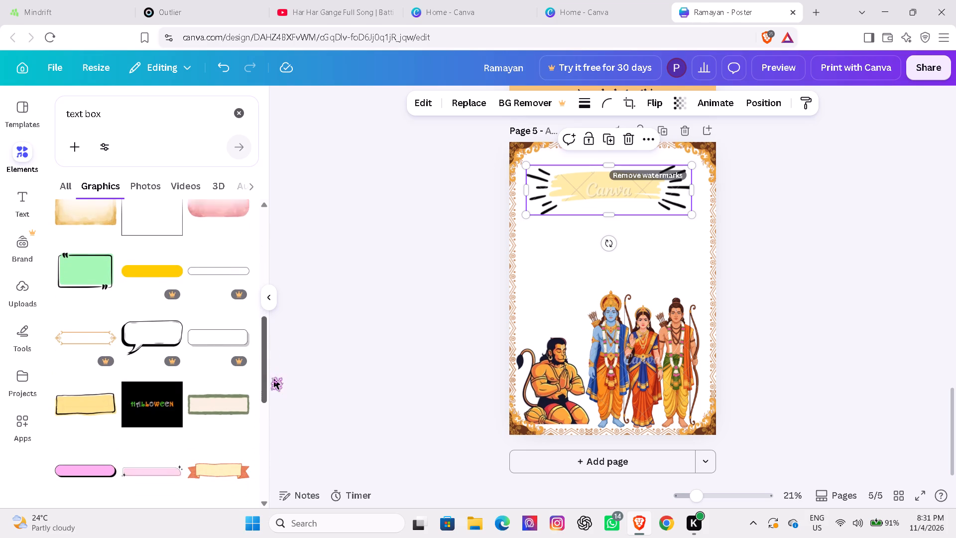
{"action": "left_click_drag", "start_coordinate": [274, 379], "coordinate": [274, 380]}
{"action": "left_click", "coordinate": [76, 328]}
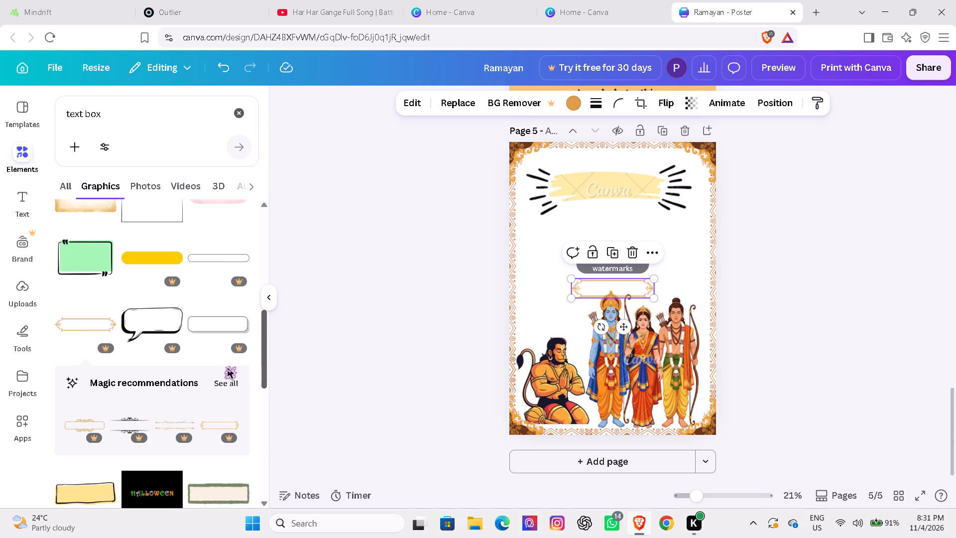
Show all recommended graphics related to the gold outlined text frame.
{"action": "left_click", "coordinate": [227, 379]}
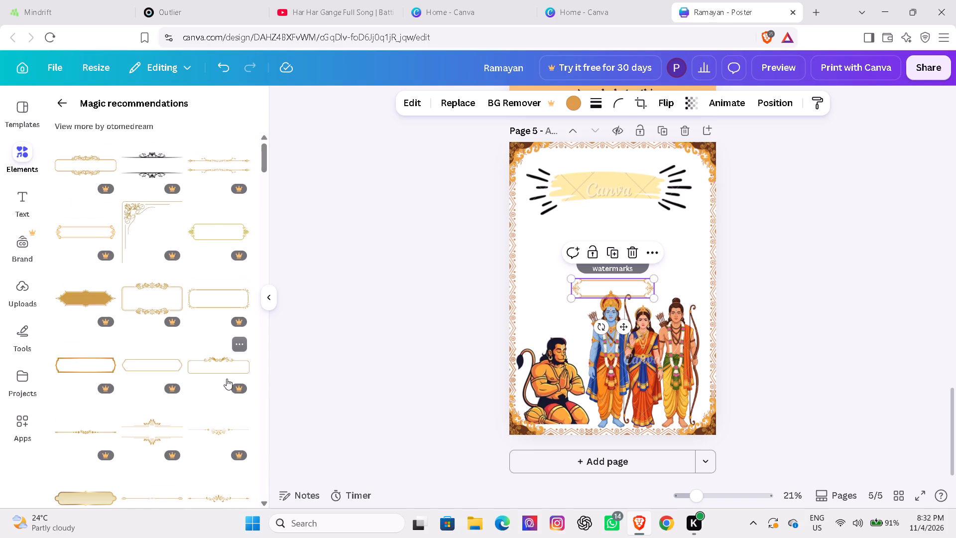
Delete the cream brush-stroke text box with black rays from page 5.
{"action": "left_click", "coordinate": [561, 181]}
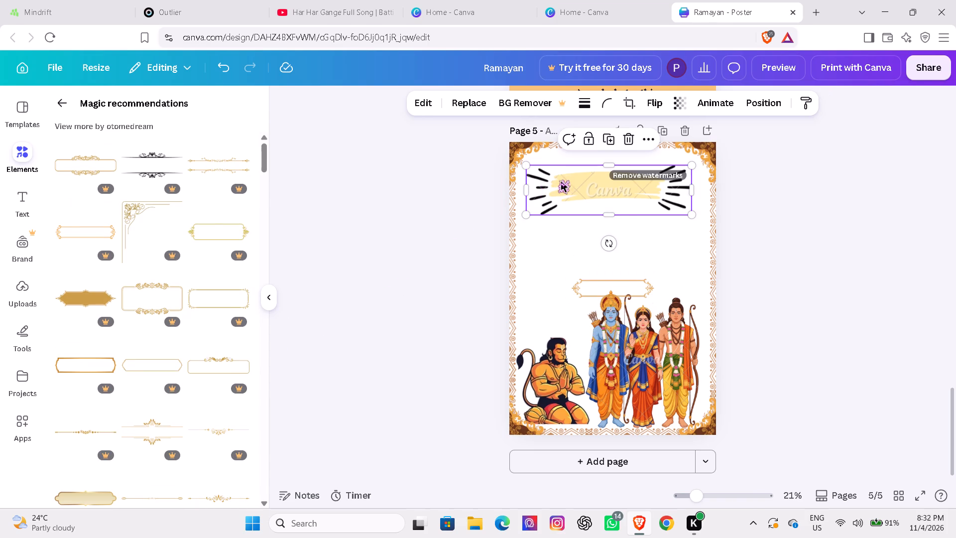
{"action": "left_click", "coordinate": [632, 136]}
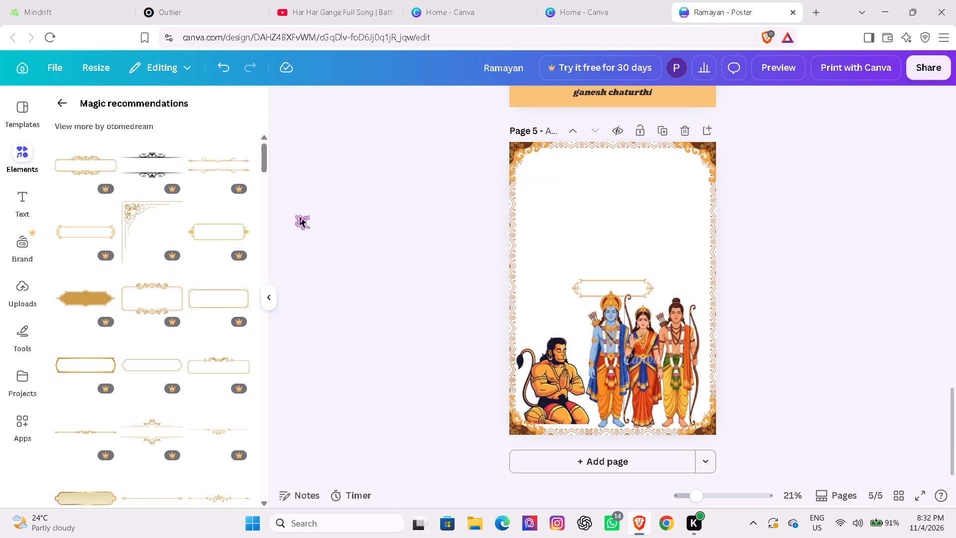
Add the dark red banner with gold edges from the recommended graphics and place it at page 5's top inside the border.
{"action": "left_click_drag", "start_coordinate": [261, 173], "coordinate": [261, 178]}
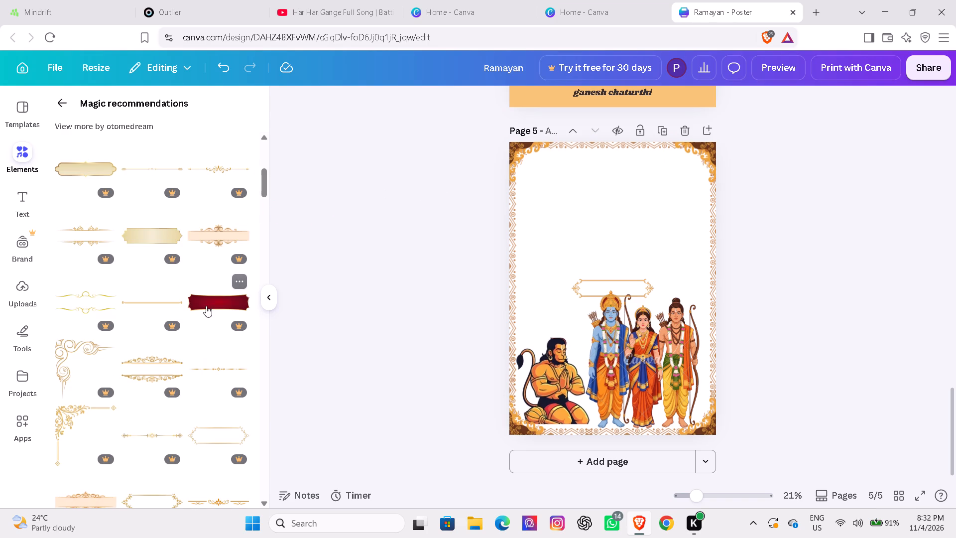
{"action": "left_click", "coordinate": [206, 305]}
{"action": "left_click_drag", "start_coordinate": [547, 293], "coordinate": [549, 225]}
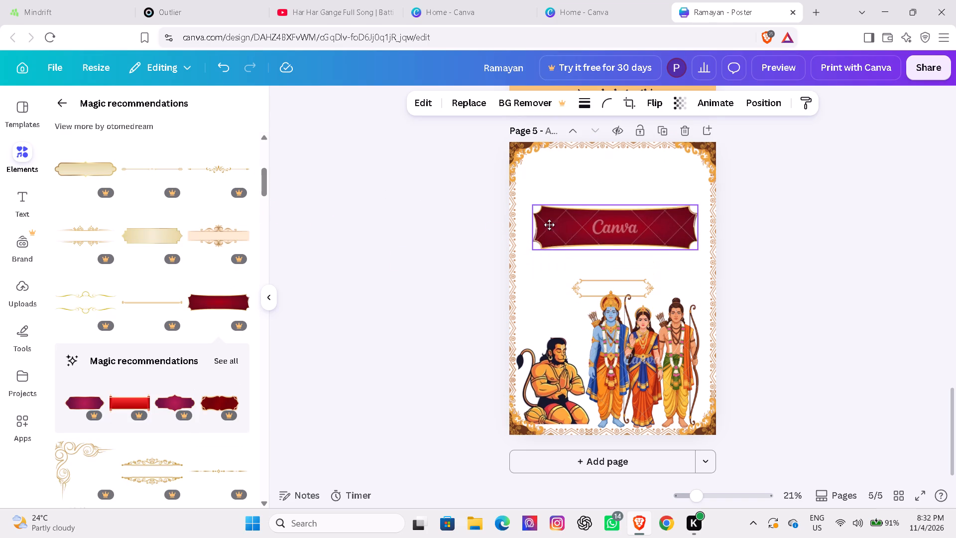
{"action": "left_click_drag", "start_coordinate": [549, 225], "coordinate": [546, 200]}
{"action": "left_click_drag", "start_coordinate": [546, 200], "coordinate": [546, 195]}
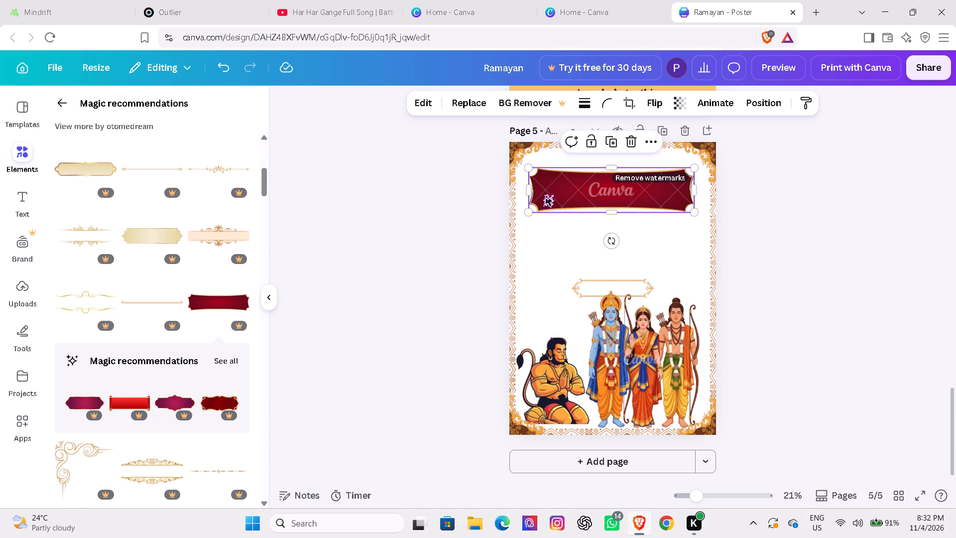
{"action": "left_click_drag", "start_coordinate": [545, 196], "coordinate": [545, 183]}
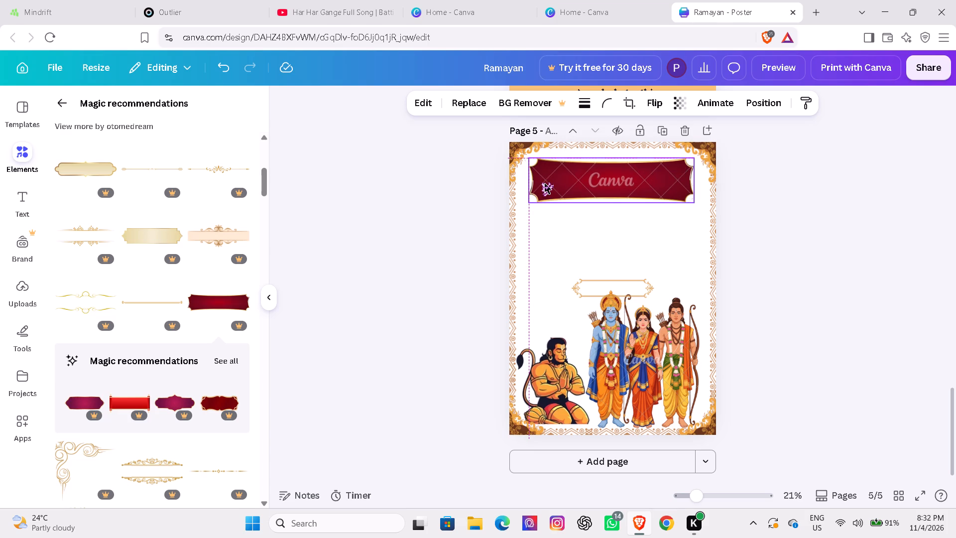
{"action": "left_click", "coordinate": [694, 204]}
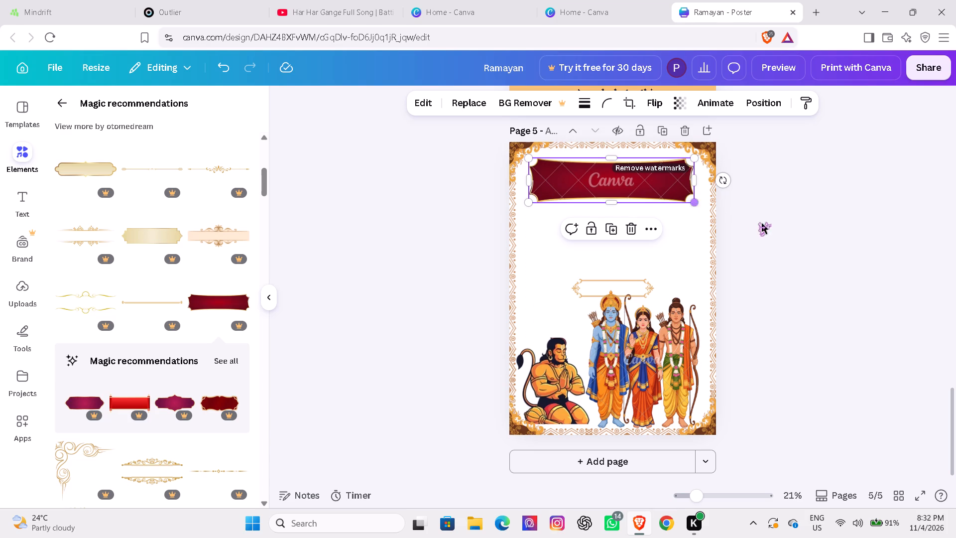
{"action": "left_click", "coordinate": [765, 228]}
Delete the thin gold outlined text frame above the Ram, Sita and Lakshman figures.
{"action": "left_click", "coordinate": [643, 286]}
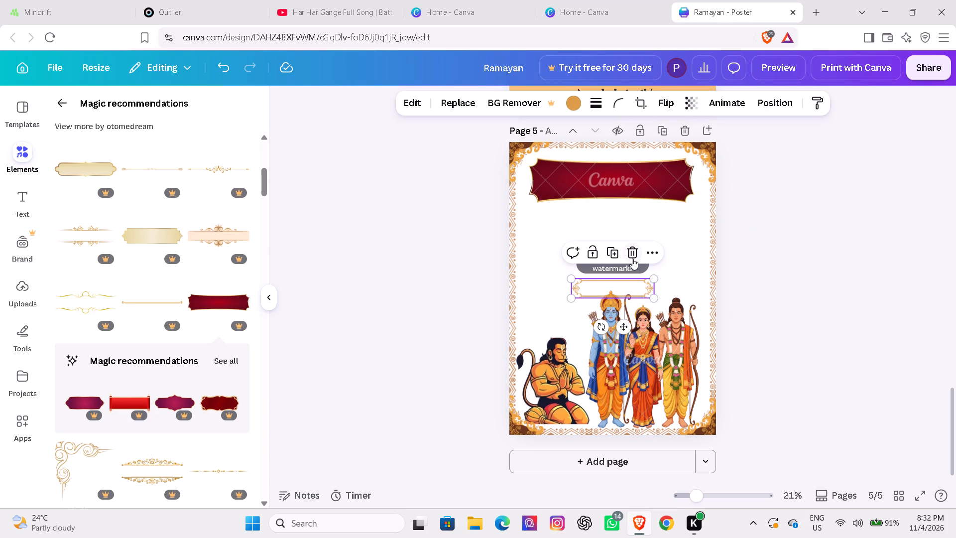
{"action": "left_click", "coordinate": [631, 260]}
Add a plain text box to page 5 and scale its text up to about size 48.4.
{"action": "left_click", "coordinate": [19, 211]}
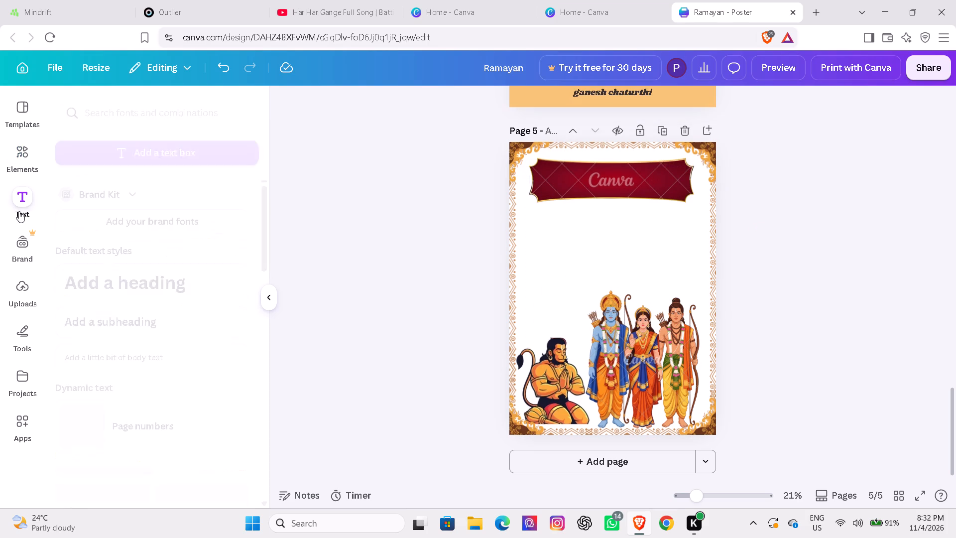
{"action": "left_click", "coordinate": [128, 149]}
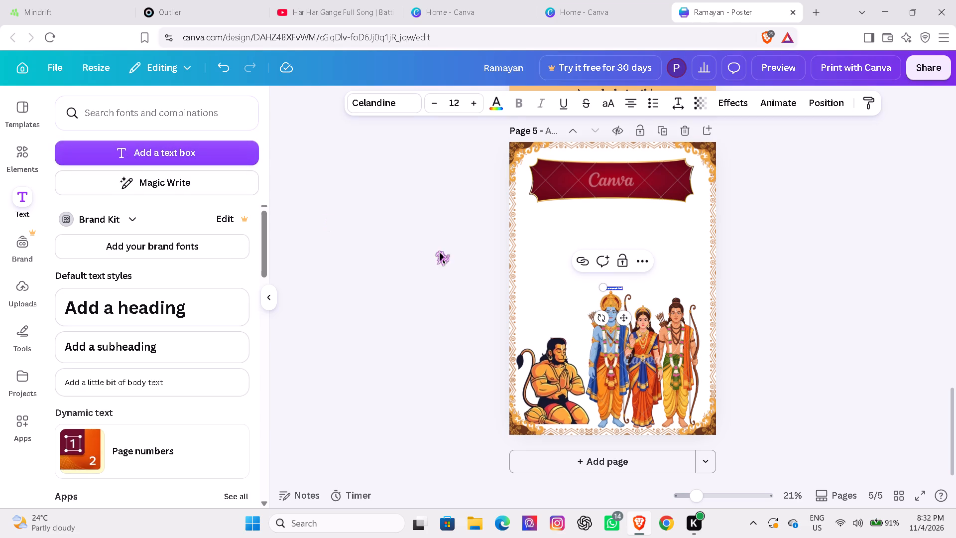
{"action": "left_click_drag", "start_coordinate": [602, 286], "coordinate": [589, 273]}
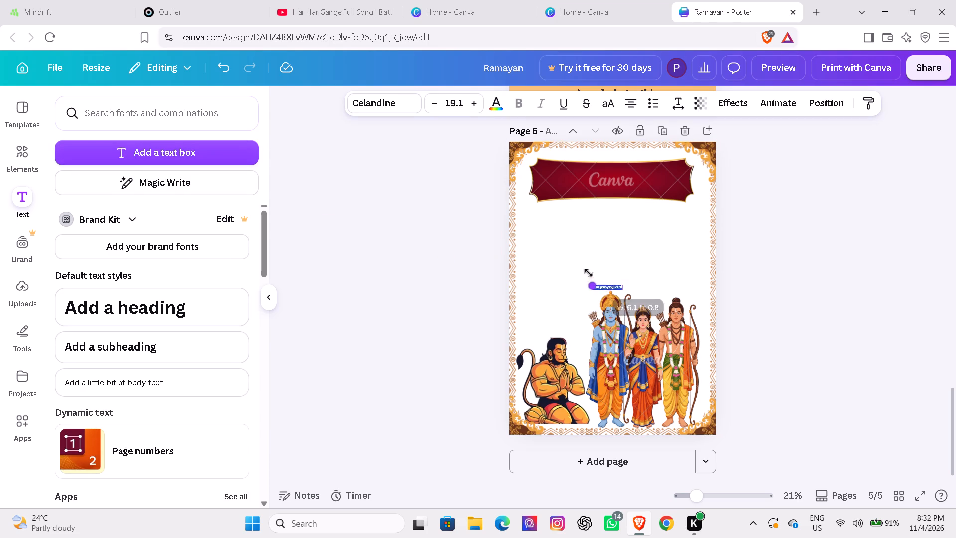
{"action": "left_click_drag", "start_coordinate": [589, 273], "coordinate": [553, 225]}
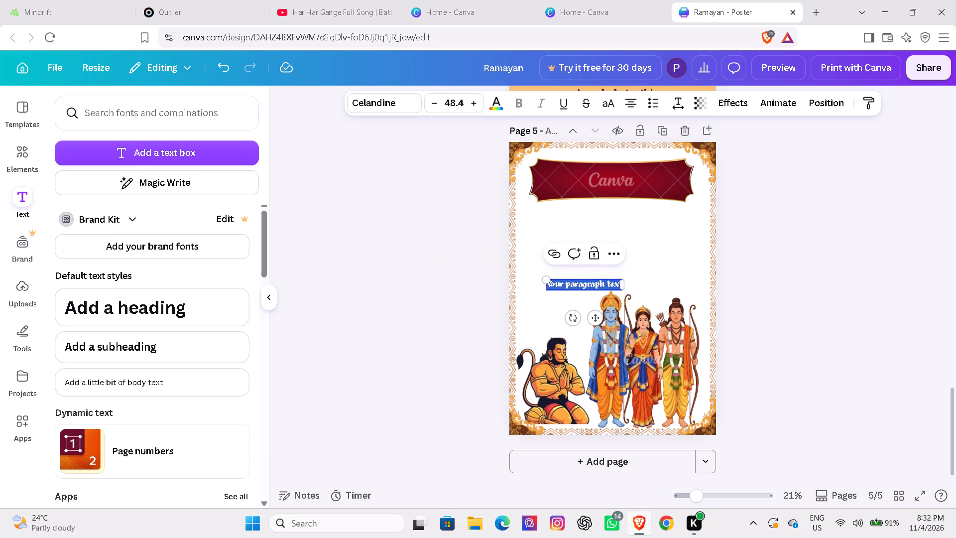
Move the text box just below the red banner, widen it to nearly the banner's width and scale its text to about 56.1.
{"action": "left_click_drag", "start_coordinate": [570, 286], "coordinate": [584, 247]}
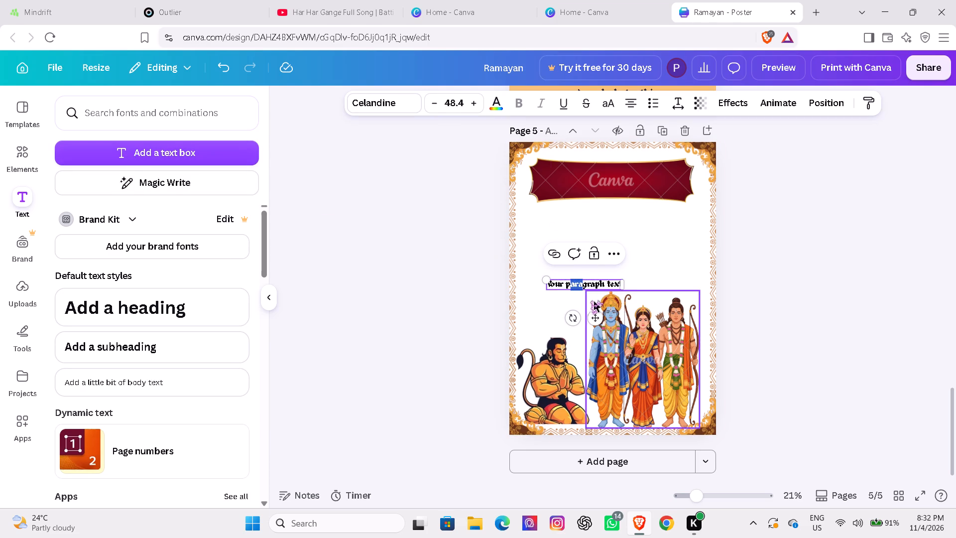
{"action": "left_click_drag", "start_coordinate": [595, 316], "coordinate": [611, 201]}
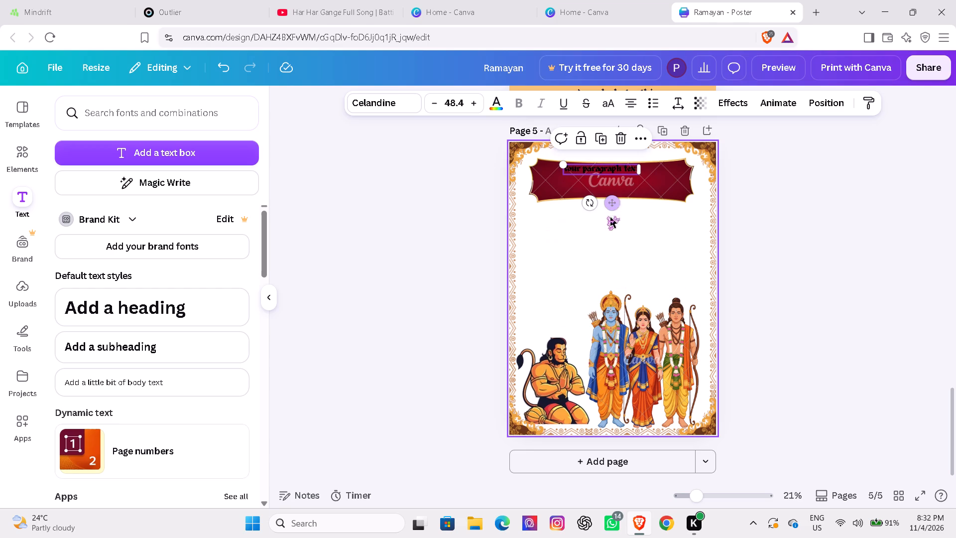
{"action": "left_click_drag", "start_coordinate": [613, 203], "coordinate": [607, 237]}
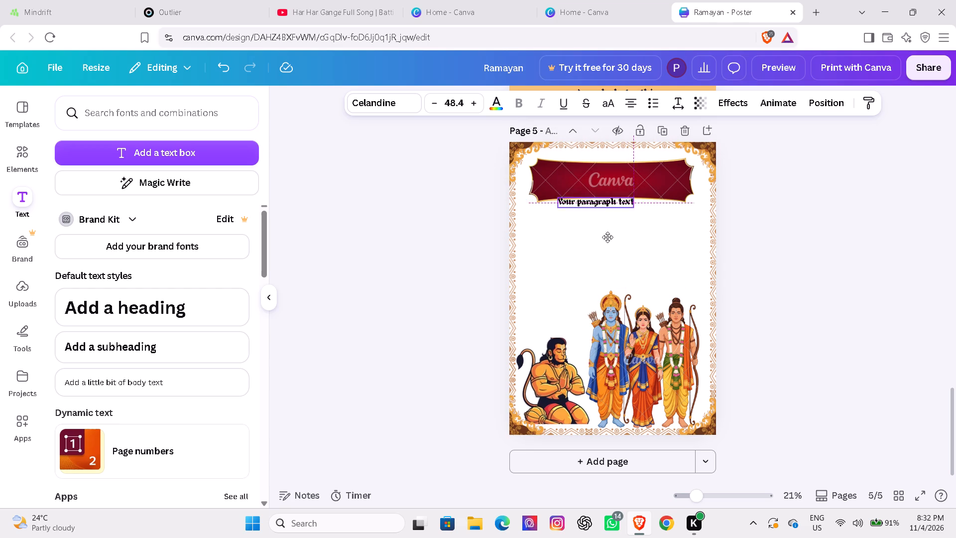
{"action": "left_click_drag", "start_coordinate": [607, 237], "coordinate": [603, 262]}
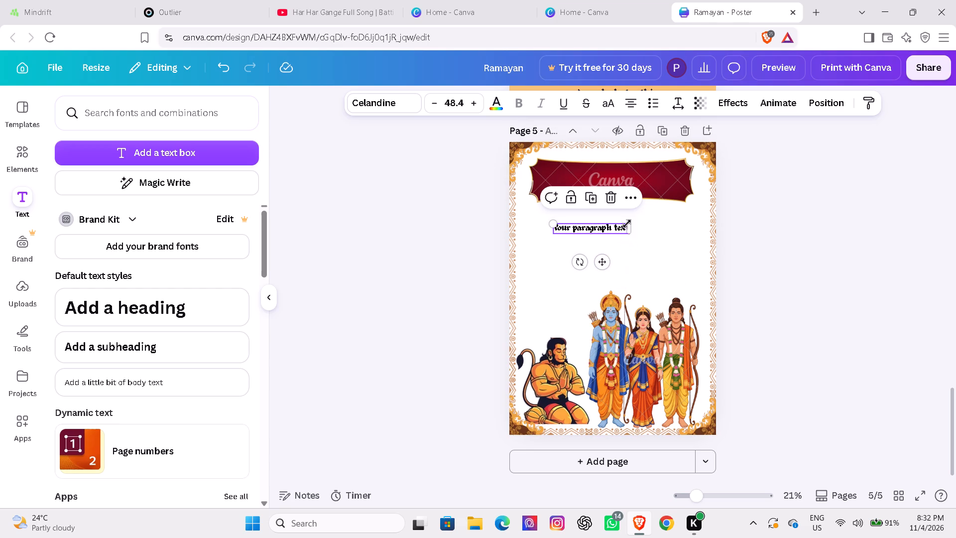
{"action": "left_click_drag", "start_coordinate": [629, 227], "coordinate": [684, 251]}
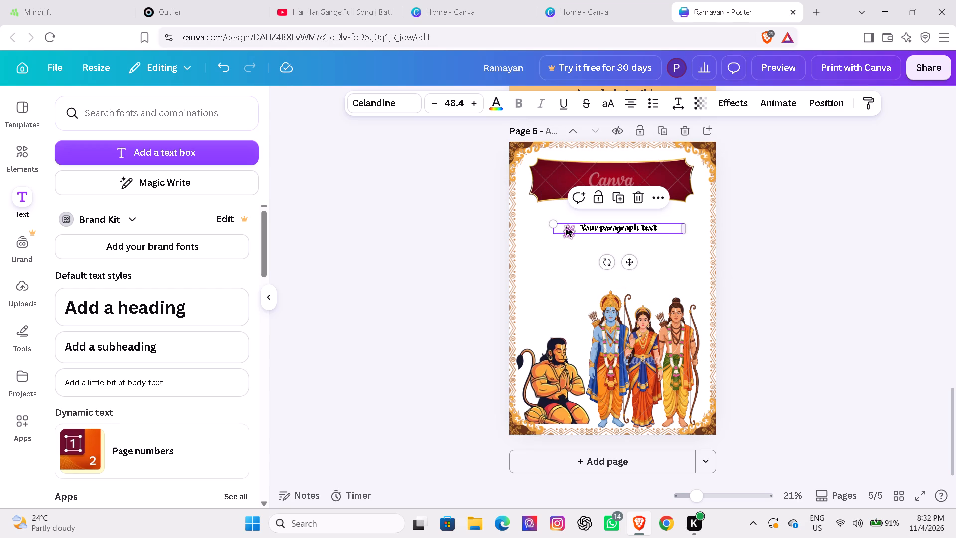
{"action": "left_click_drag", "start_coordinate": [552, 222], "coordinate": [534, 198]}
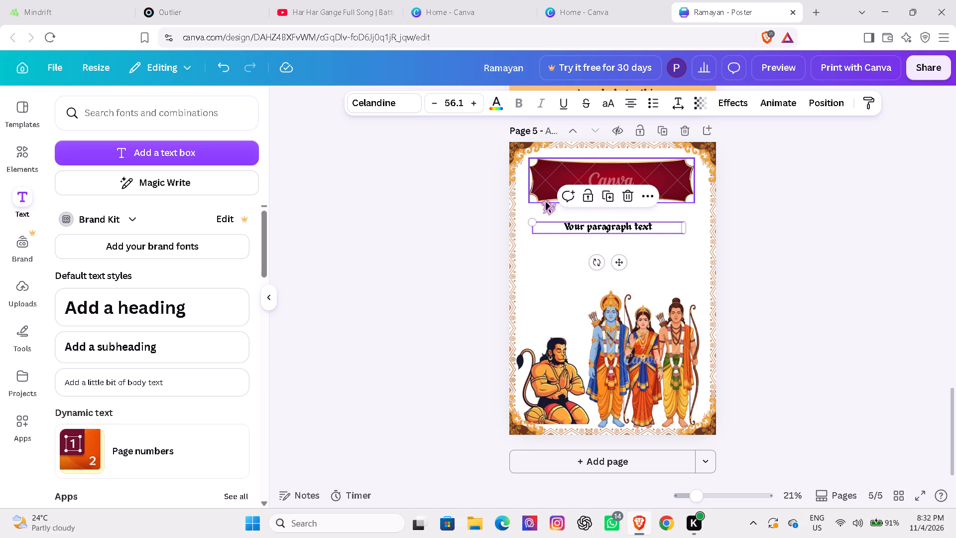
Replace the placeholder text below the banner with "Happy RamNavami".
{"action": "left_click", "coordinate": [646, 226]}
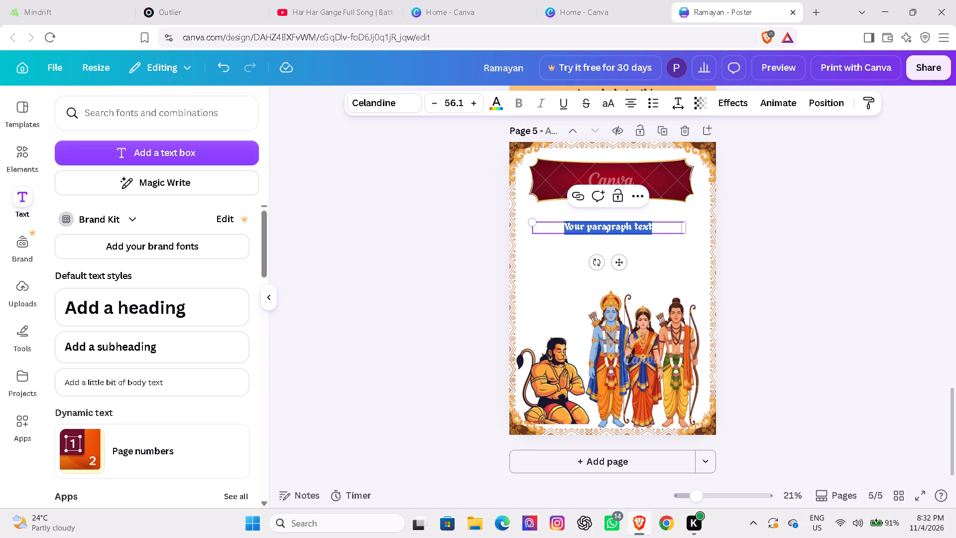
{"action": "key", "text": "BackSpace"}
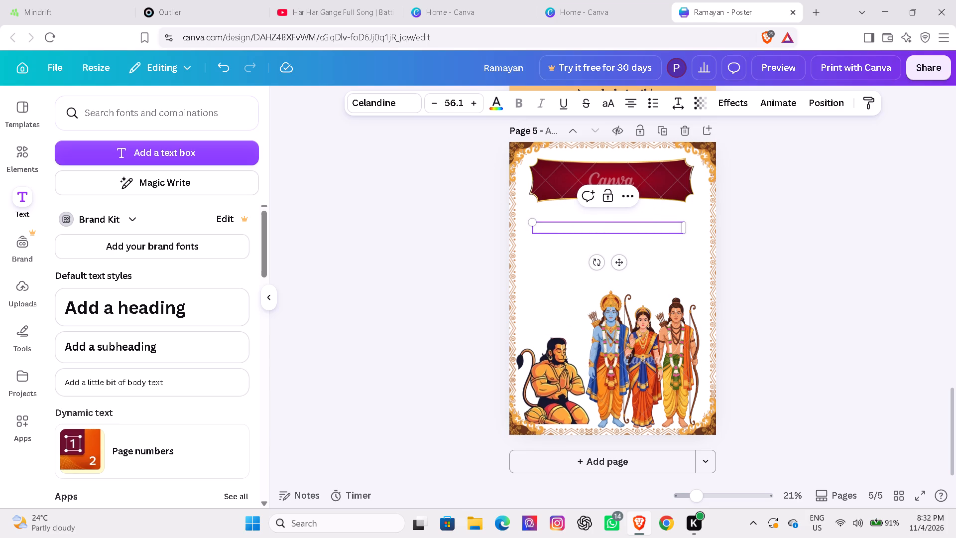
{"action": "key", "text": "shift+h"}
{"action": "key", "text": "a"}
{"action": "key", "text": "shift+p"}
{"action": "key", "text": "BackSpace"}
{"action": "key", "text": "BackSpace"}
{"action": "key", "text": "a"}
{"action": "type", "text": "pp"}
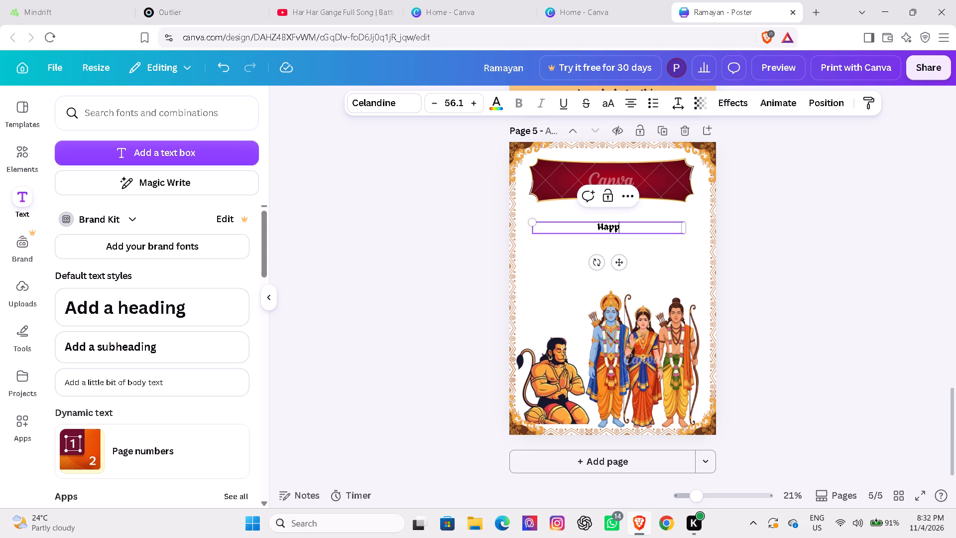
{"action": "type", "text": "y"}
{"action": "key", "text": "space"}
{"action": "type", "text": "Ra"}
{"action": "type", "text": "m"}
{"action": "key", "text": "space"}
{"action": "key", "text": "BackSpace"}
{"action": "key", "text": "shift+n"}
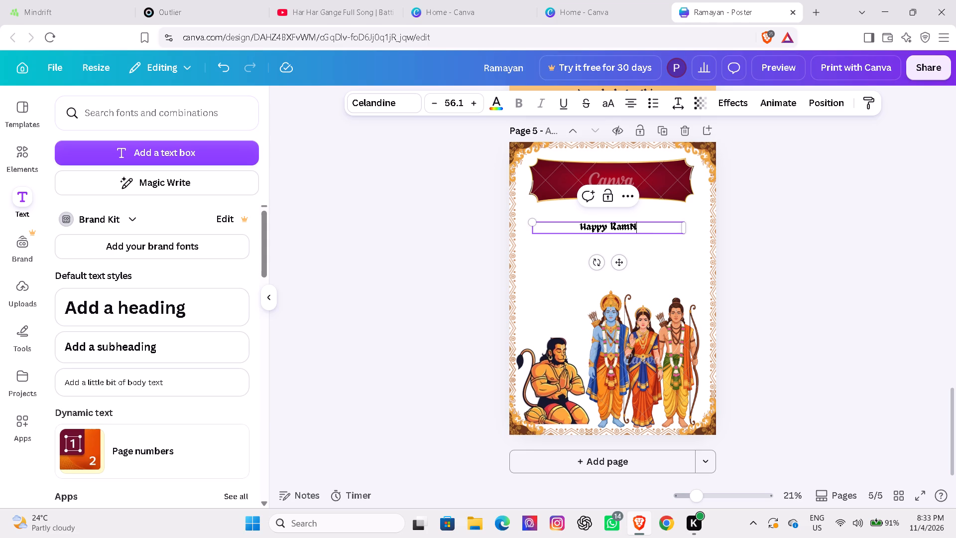
{"action": "type", "text": "ava"}
{"action": "type", "text": "mi"}
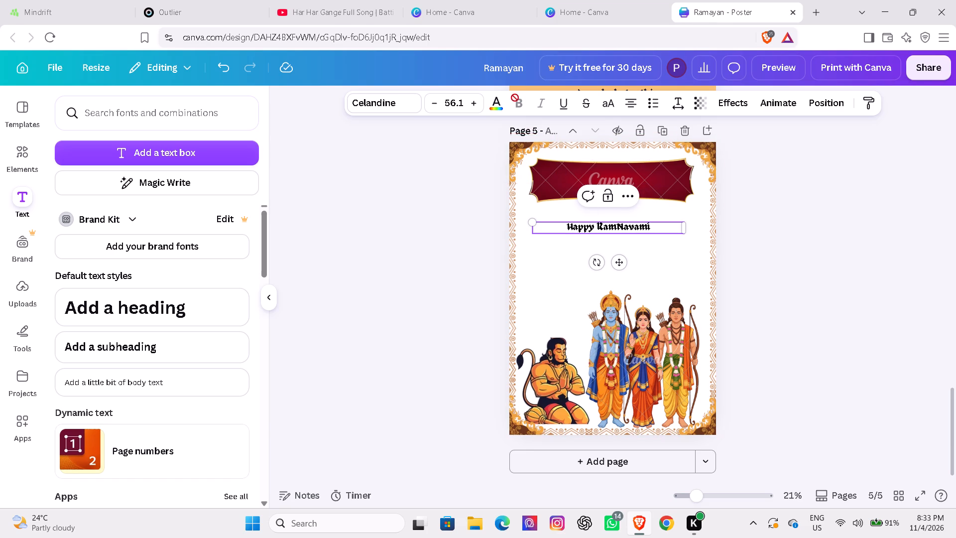
Increase the "Happy RamNavami" font size to 70.1.
{"action": "left_click", "coordinate": [476, 104]}
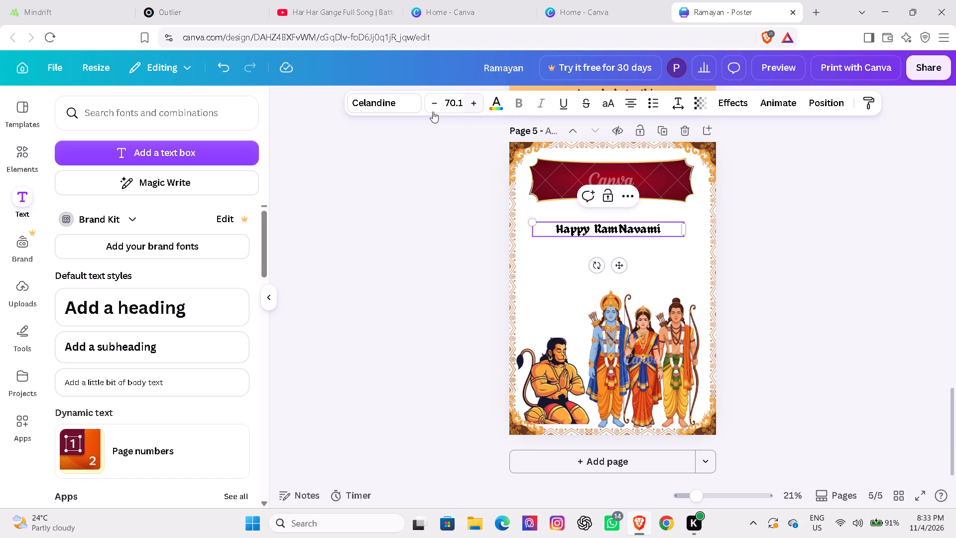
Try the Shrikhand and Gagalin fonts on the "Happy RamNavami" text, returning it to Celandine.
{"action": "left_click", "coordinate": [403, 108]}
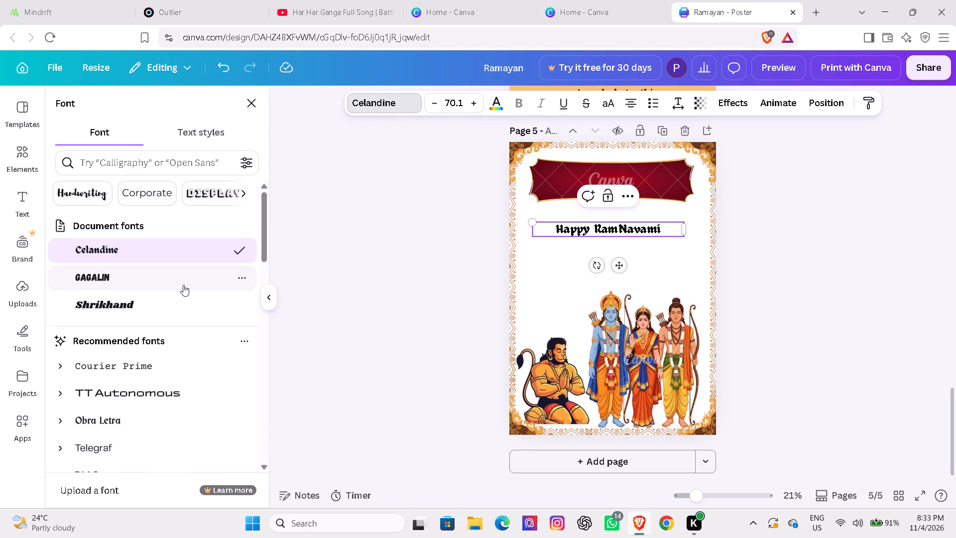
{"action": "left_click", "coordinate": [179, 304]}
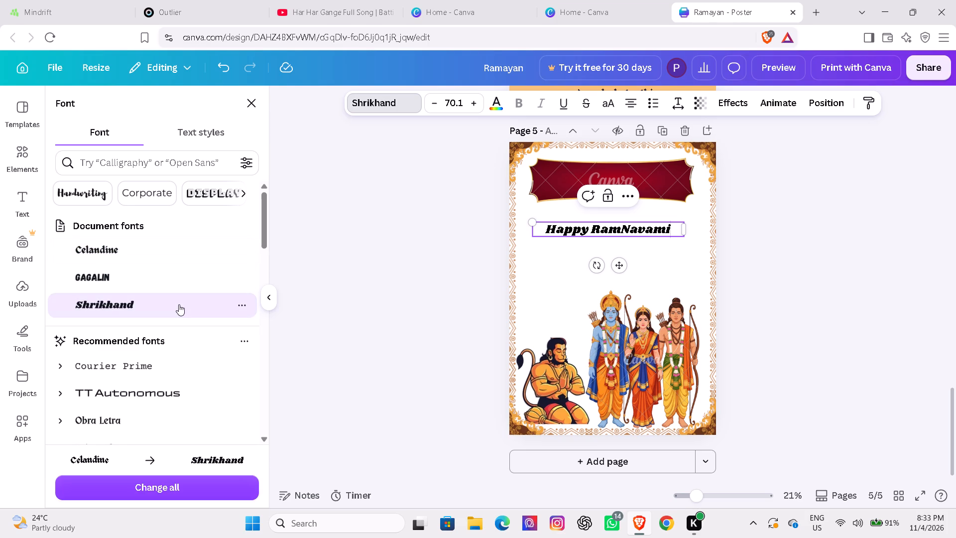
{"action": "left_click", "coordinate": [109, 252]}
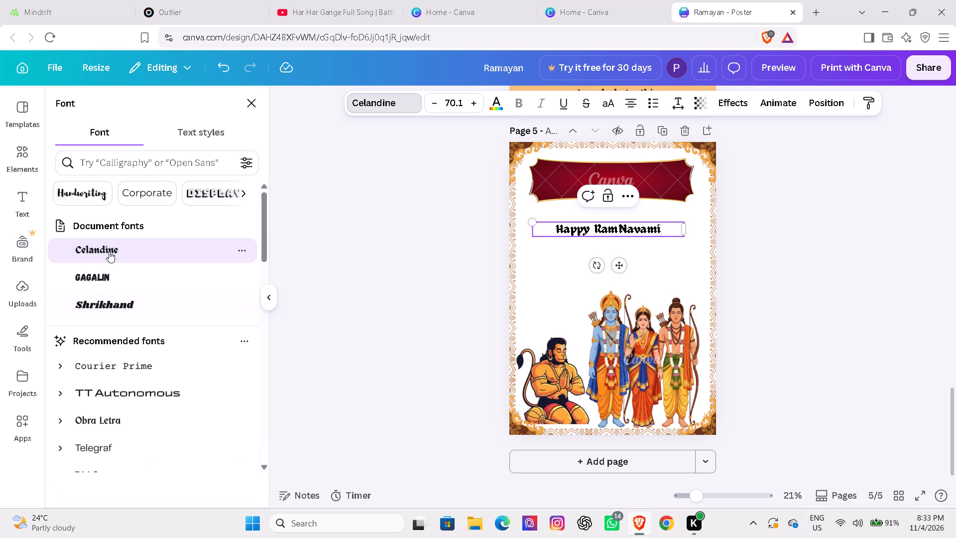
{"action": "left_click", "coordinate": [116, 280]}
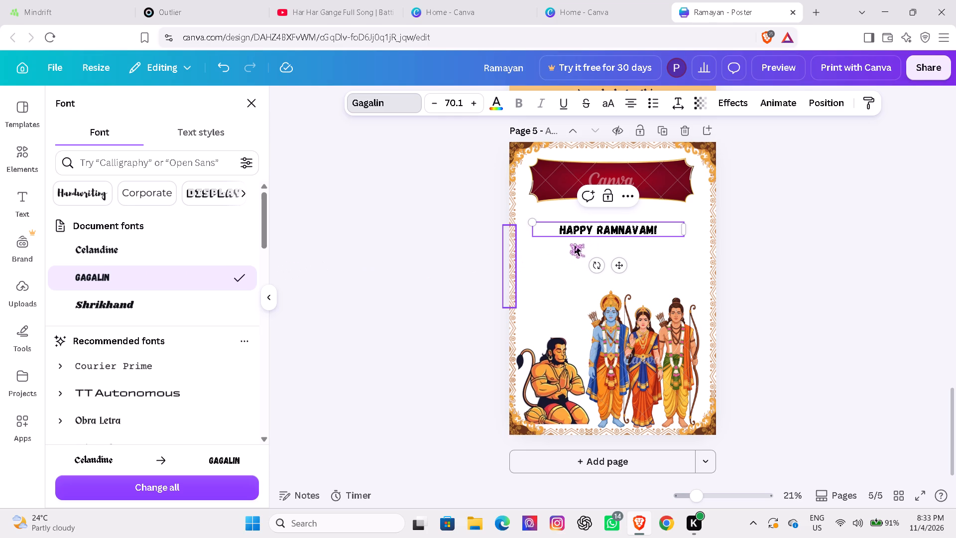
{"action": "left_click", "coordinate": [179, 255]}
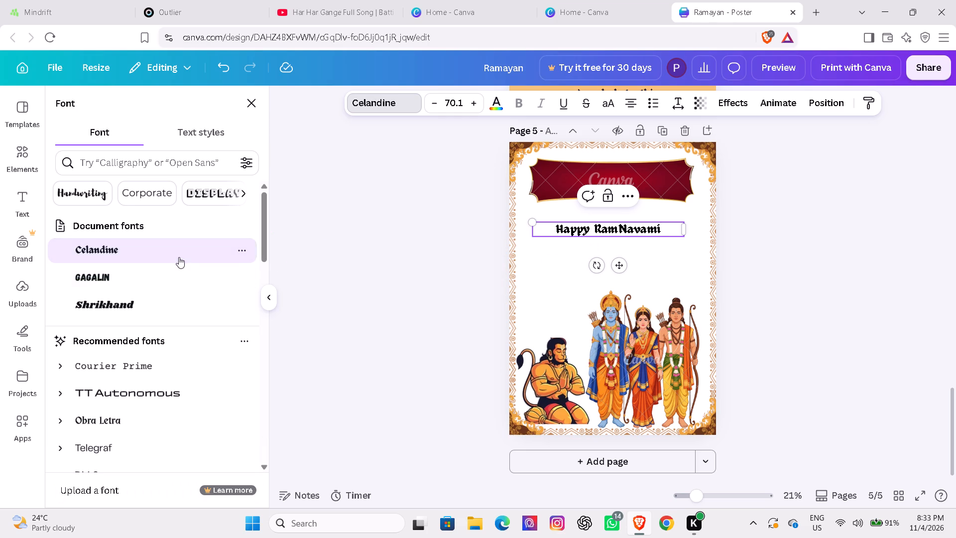
Apply the Gagalin font to the "Happy RamNavami" text and scale the text box up to font size 79.9.
{"action": "left_click", "coordinate": [161, 275]}
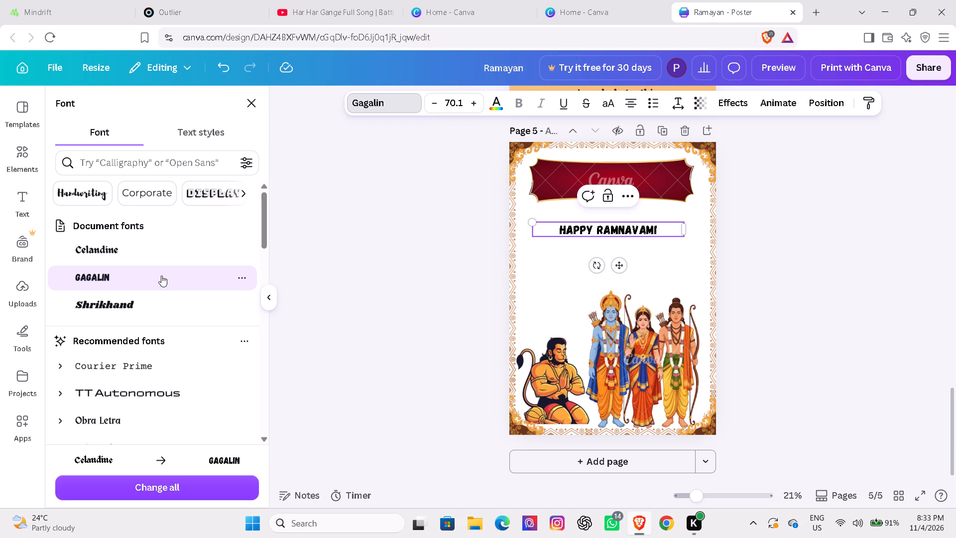
{"action": "left_click_drag", "start_coordinate": [531, 224], "coordinate": [519, 200]}
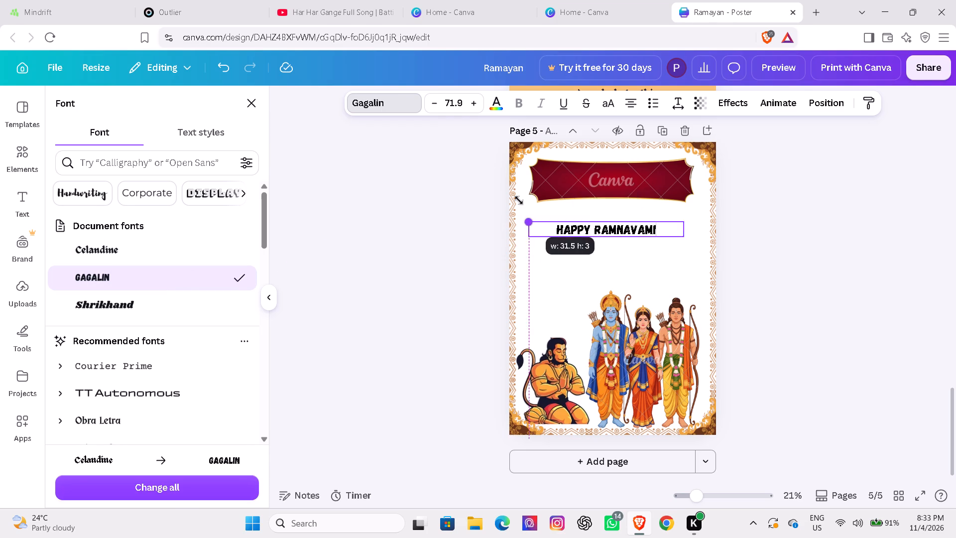
{"action": "left_click_drag", "start_coordinate": [519, 200], "coordinate": [514, 192]}
{"action": "left_click_drag", "start_coordinate": [555, 229], "coordinate": [603, 229]}
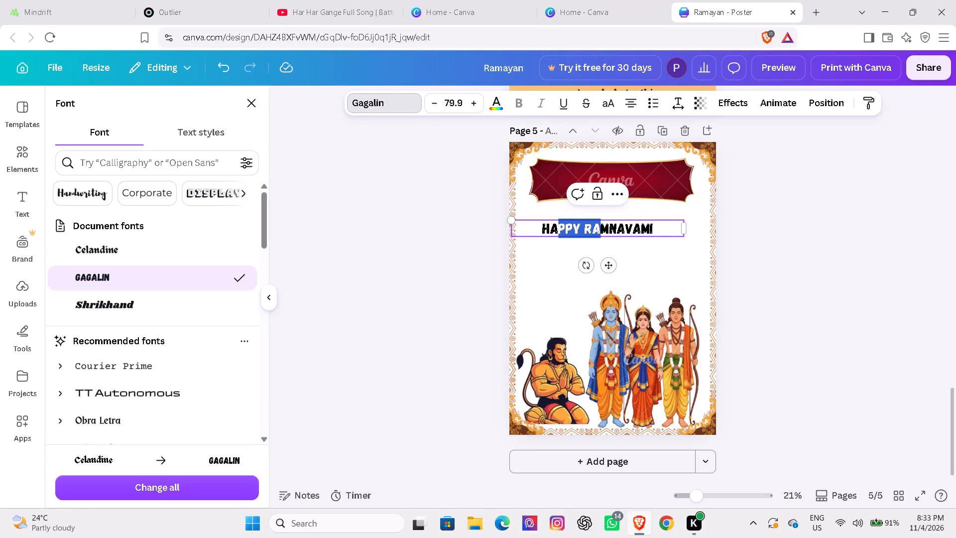
{"action": "left_click_drag", "start_coordinate": [603, 229], "coordinate": [605, 230]}
{"action": "left_click", "coordinate": [555, 264]}
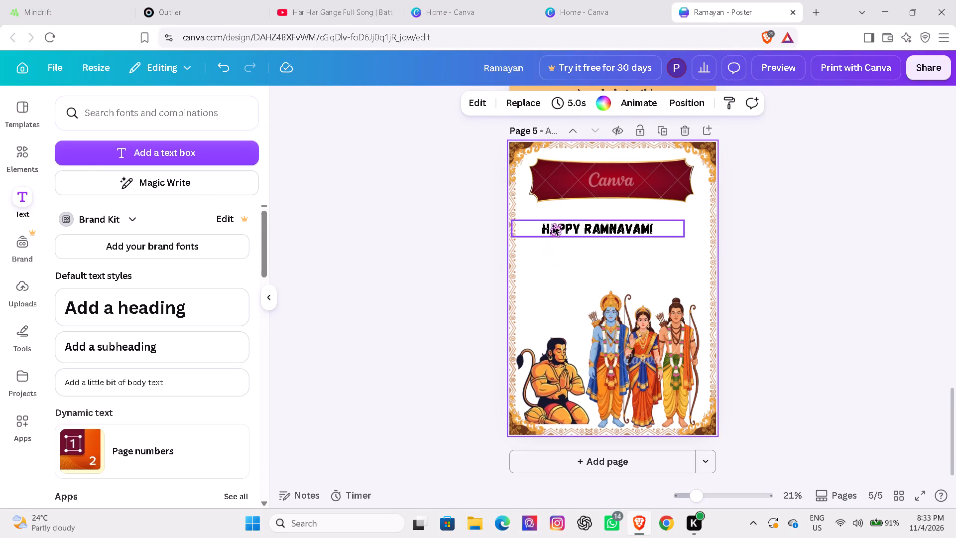
Change the "Happy RamNavami" text colour to white from the default solid colours.
{"action": "left_click", "coordinate": [553, 225]}
{"action": "left_click", "coordinate": [492, 104]}
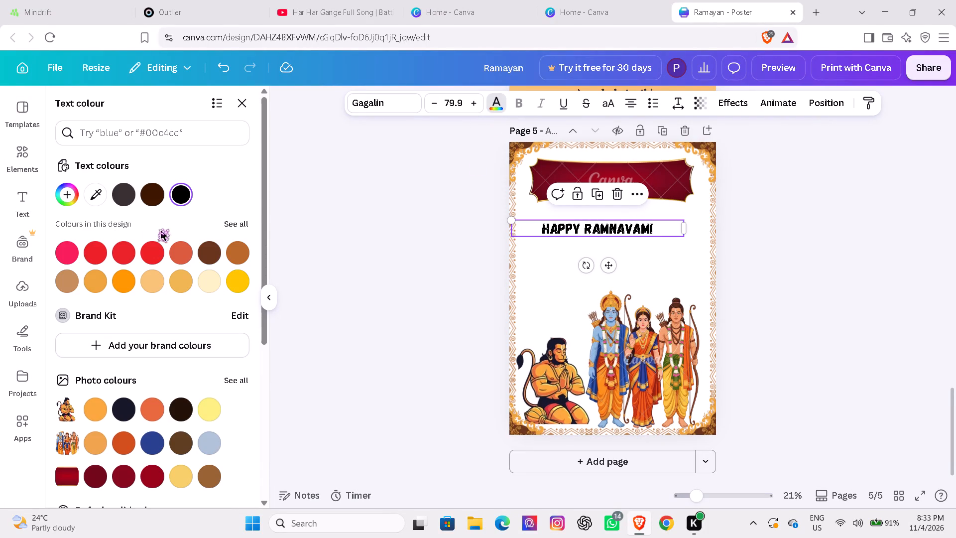
{"action": "left_click_drag", "start_coordinate": [260, 208], "coordinate": [263, 260]}
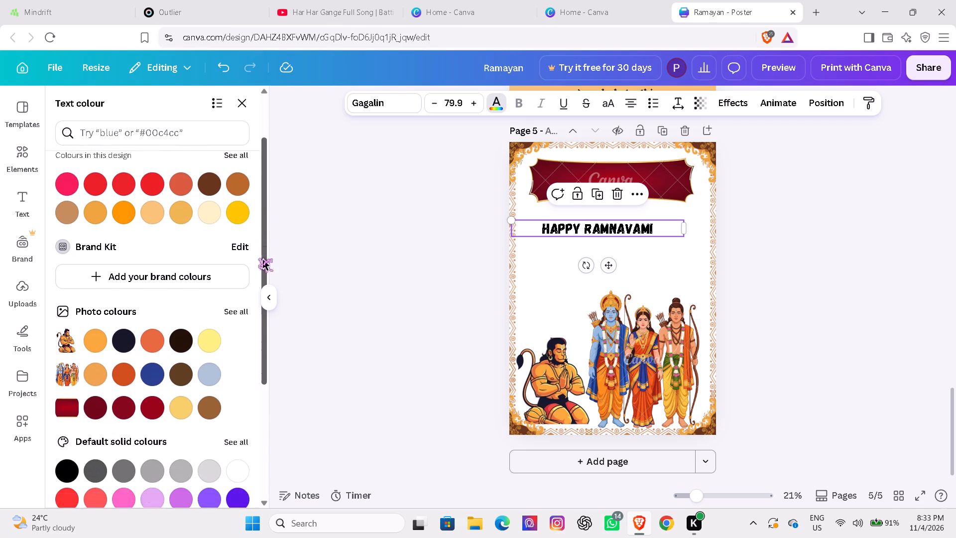
{"action": "left_click_drag", "start_coordinate": [263, 260], "coordinate": [264, 296]}
{"action": "left_click", "coordinate": [238, 387]}
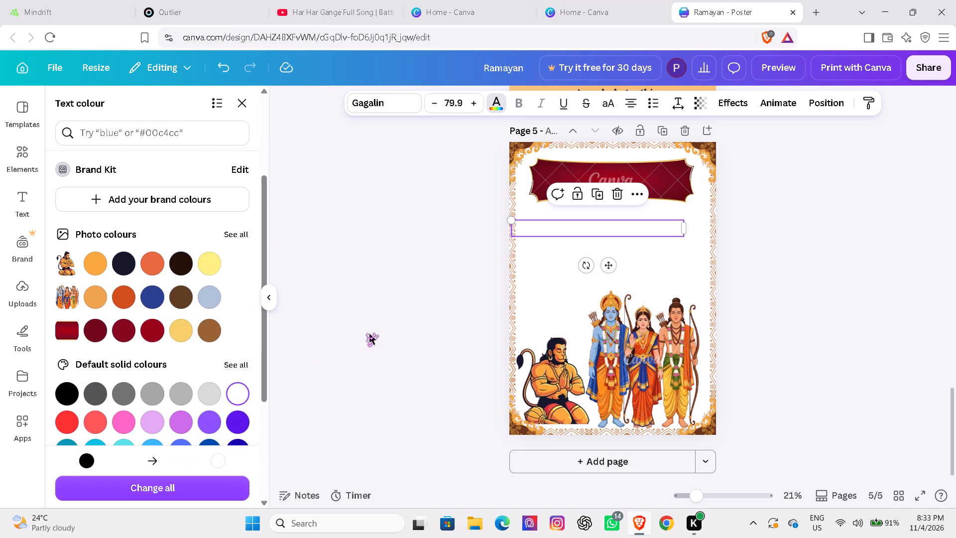
Move the white "Happy RamNavami" text up onto the red banner, at the banner's mid-height.
{"action": "left_click_drag", "start_coordinate": [531, 229], "coordinate": [548, 188]}
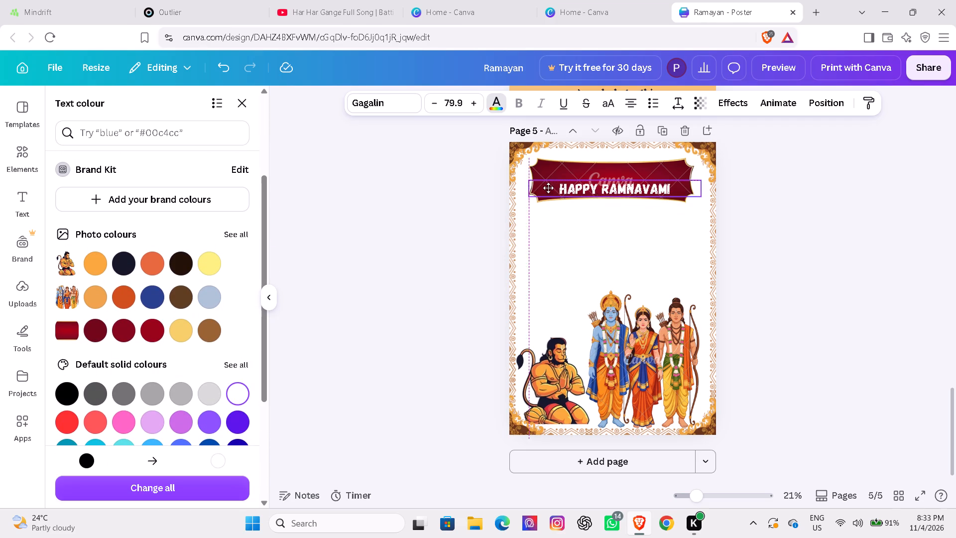
{"action": "left_click_drag", "start_coordinate": [548, 188], "coordinate": [549, 179]}
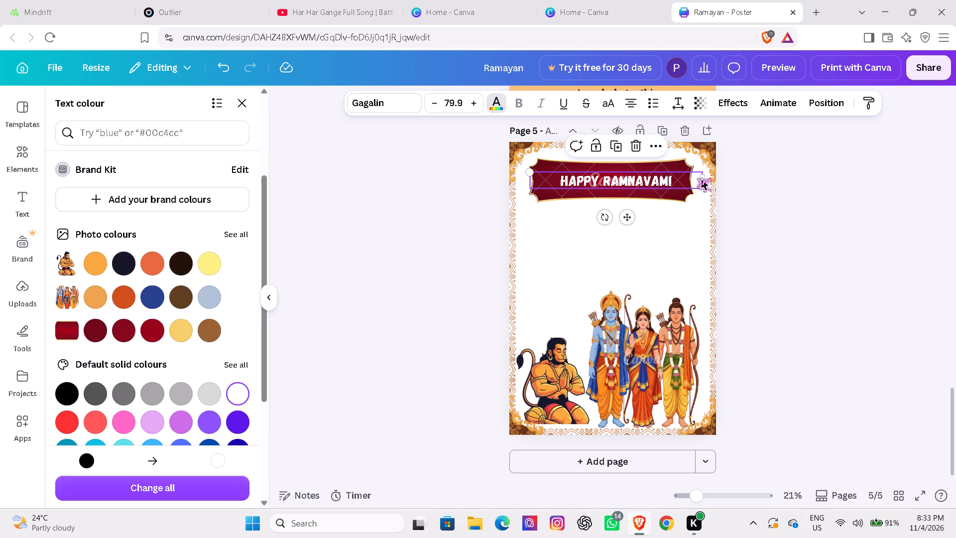
Increase the "Happy RamNavami" font size to 90.9 and centre the text within the red banner.
{"action": "left_click", "coordinate": [470, 109]}
{"action": "left_click", "coordinate": [470, 109]}
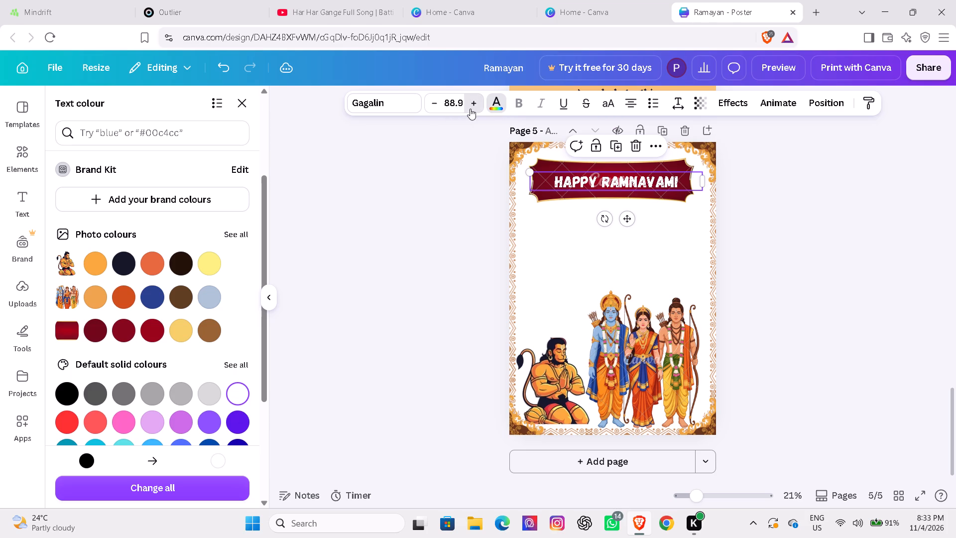
{"action": "left_click_drag", "start_coordinate": [641, 181], "coordinate": [632, 177]}
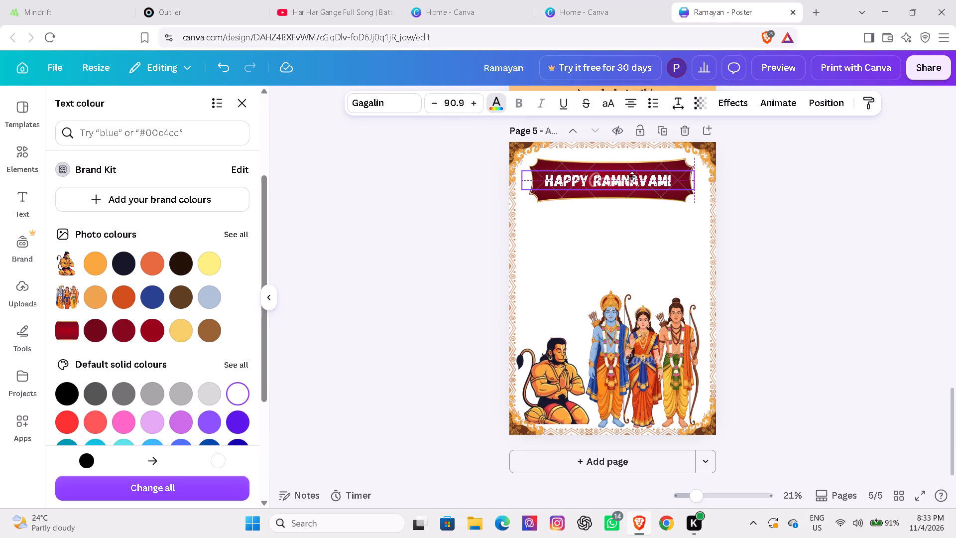
{"action": "left_click_drag", "start_coordinate": [632, 177], "coordinate": [635, 177]}
{"action": "left_click", "coordinate": [819, 247]}
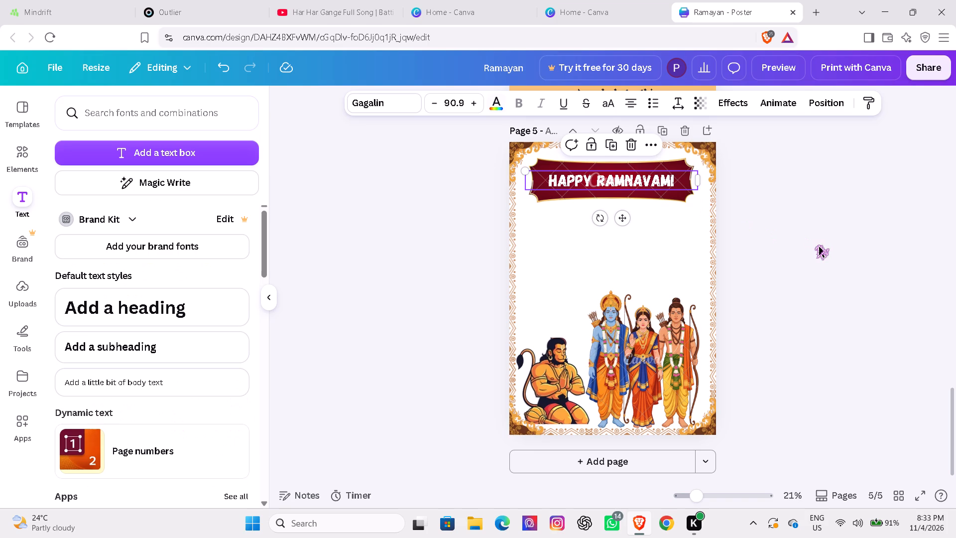
{"action": "left_click", "coordinate": [819, 247]}
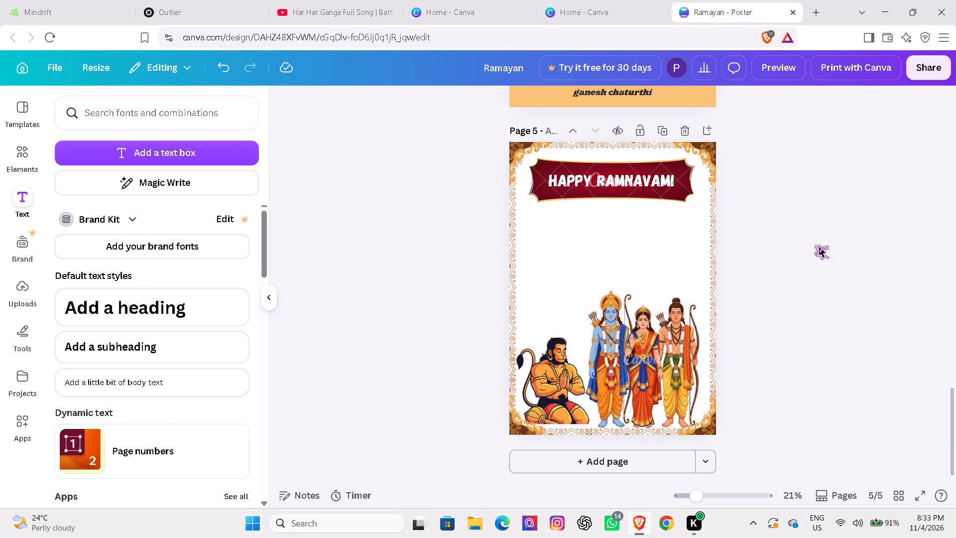
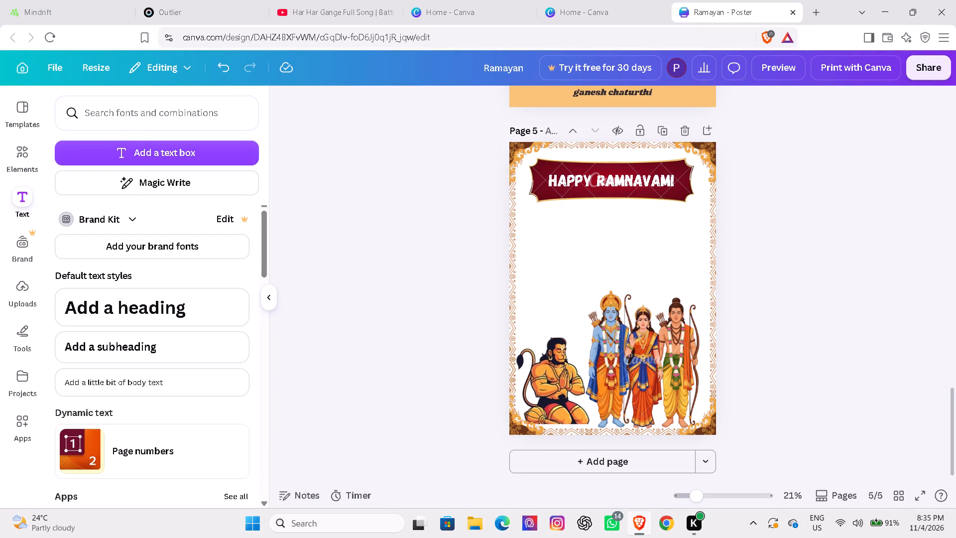
Search the poster templates for "ram navami" and browse the designs for ideas for the page.
{"action": "left_click", "coordinate": [16, 109]}
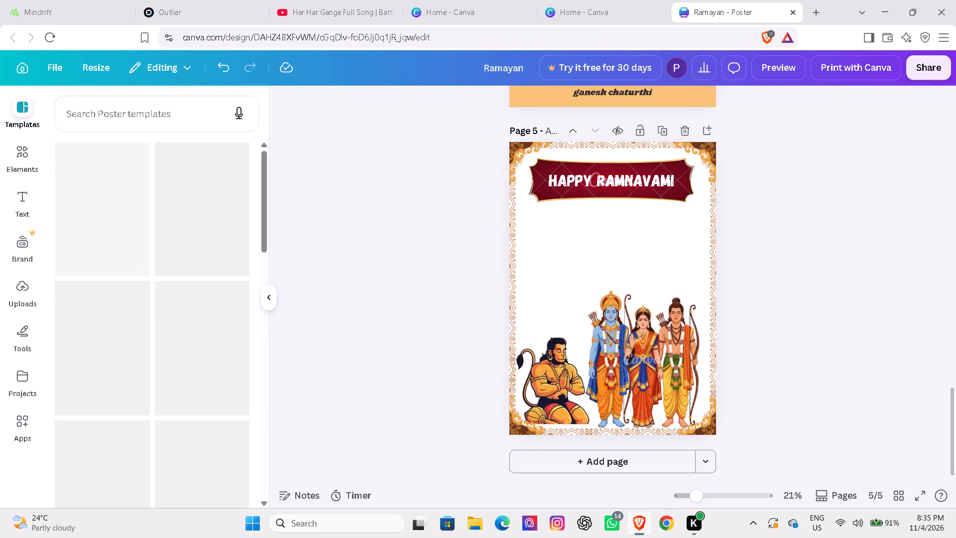
{"action": "left_click", "coordinate": [125, 115]}
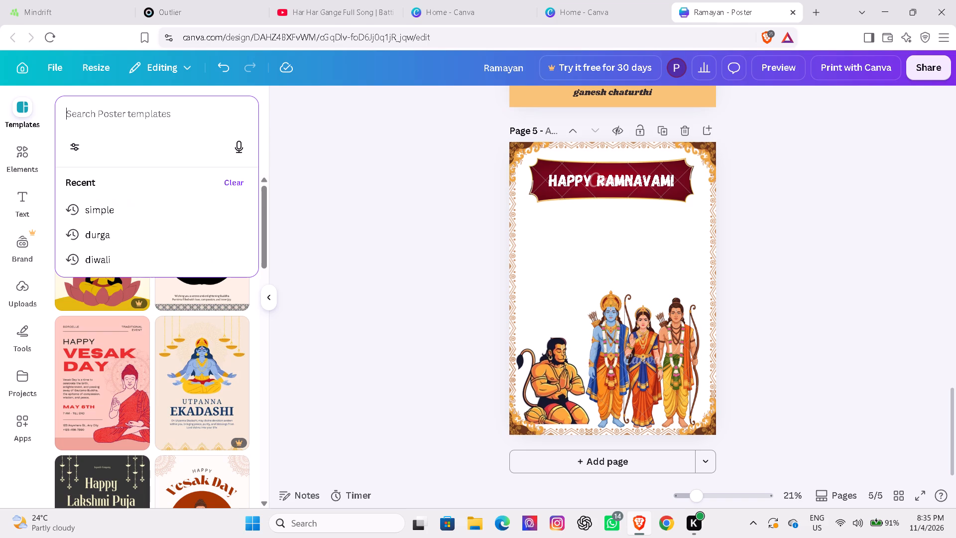
{"action": "key", "text": "r"}
{"action": "type", "text": "am"}
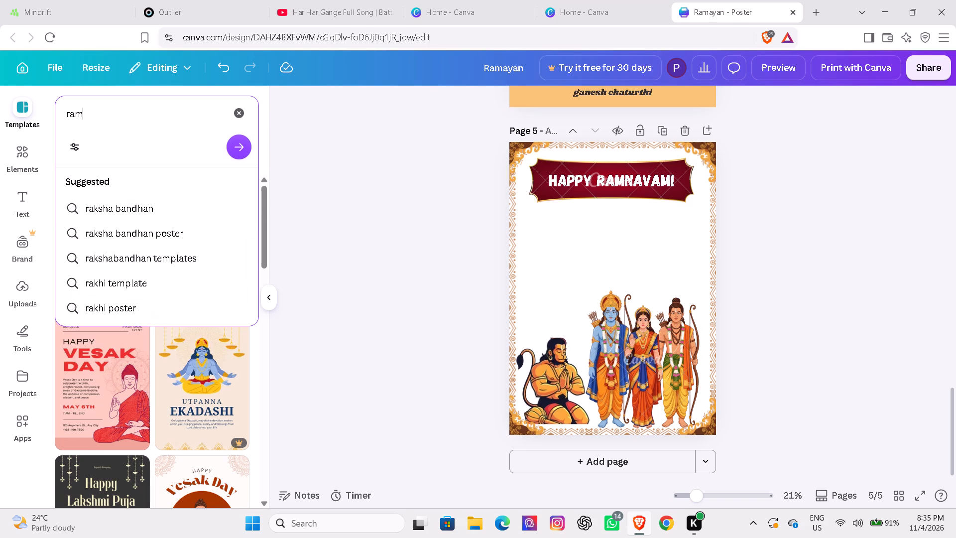
{"action": "key", "text": "space"}
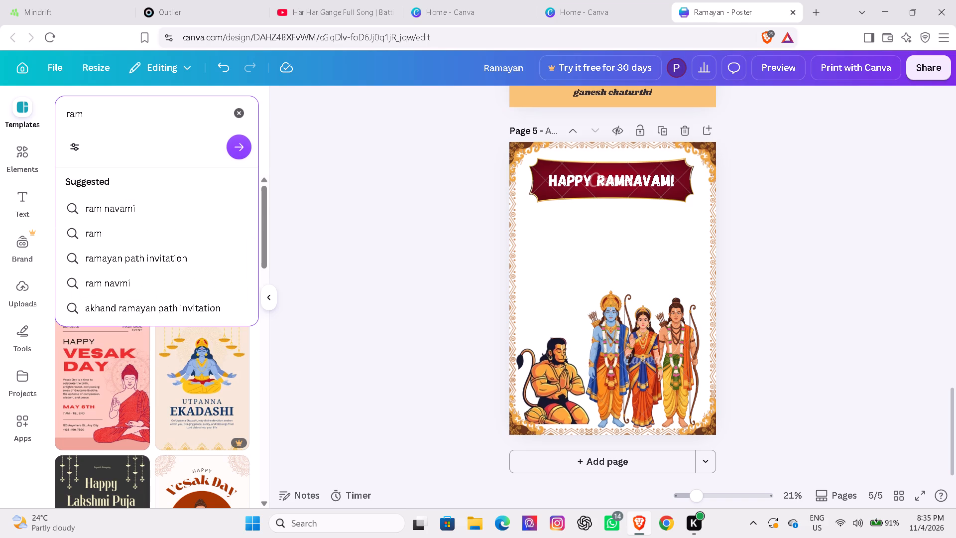
{"action": "left_click", "coordinate": [157, 211]}
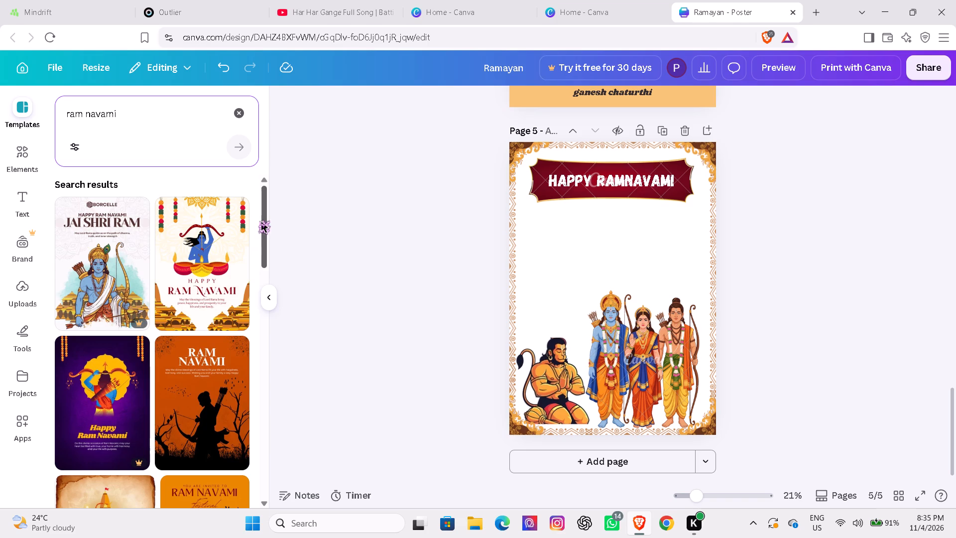
{"action": "left_click_drag", "start_coordinate": [262, 224], "coordinate": [266, 274]}
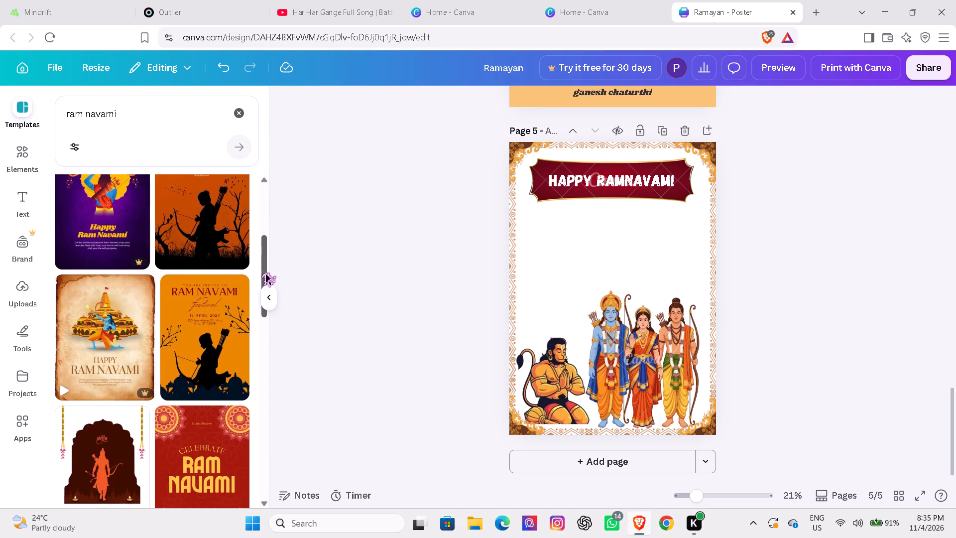
{"action": "left_click_drag", "start_coordinate": [266, 274], "coordinate": [265, 293]}
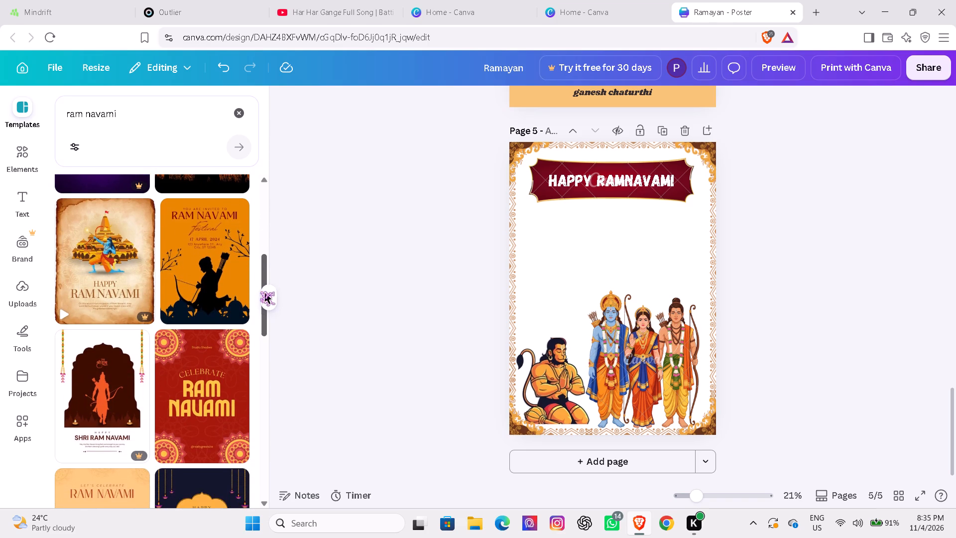
{"action": "left_click_drag", "start_coordinate": [265, 293], "coordinate": [266, 321]}
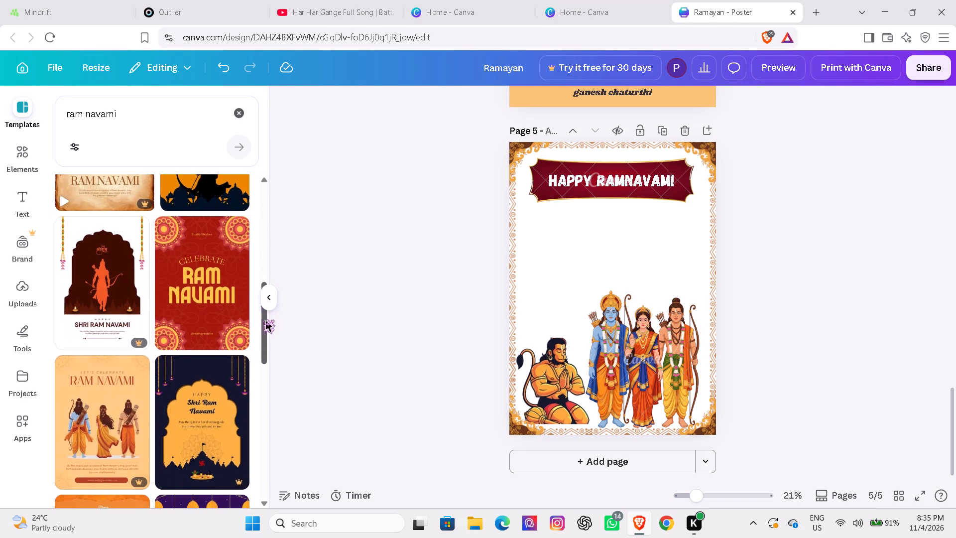
{"action": "left_click_drag", "start_coordinate": [266, 321], "coordinate": [265, 334]}
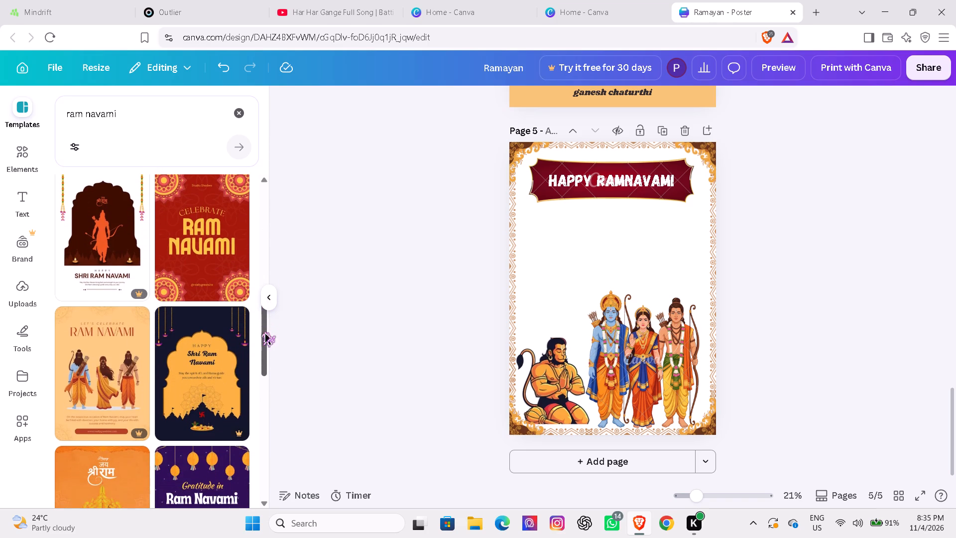
{"action": "left_click_drag", "start_coordinate": [265, 334], "coordinate": [267, 345]}
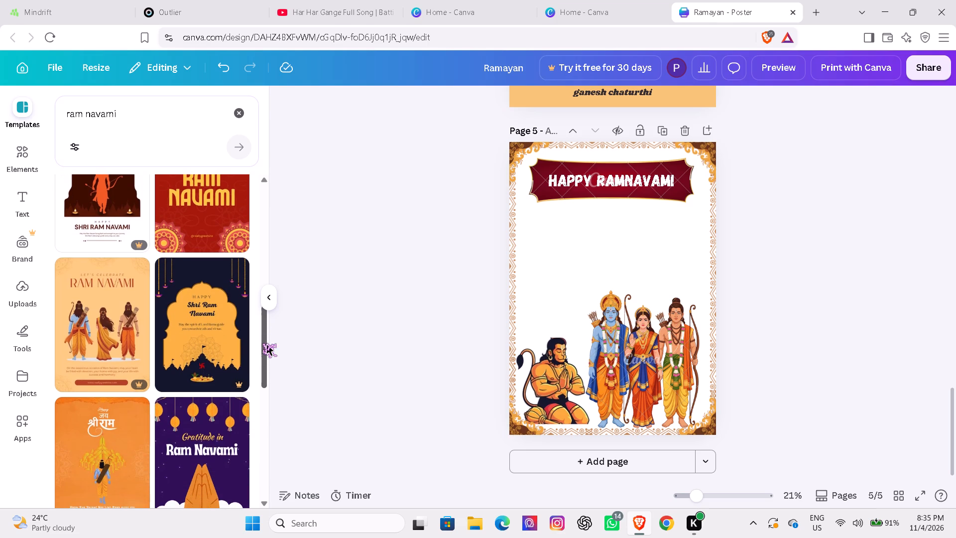
{"action": "left_click_drag", "start_coordinate": [267, 345], "coordinate": [270, 412]}
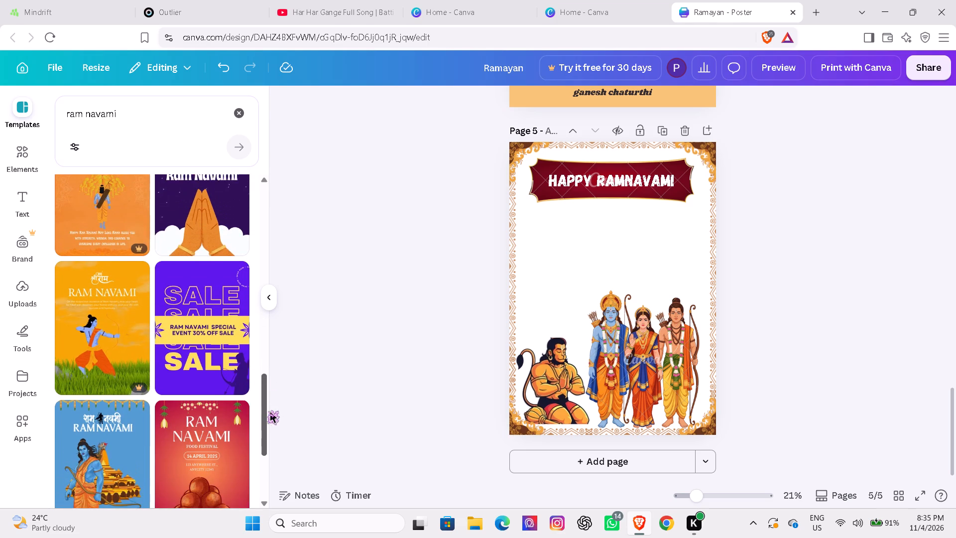
{"action": "left_click_drag", "start_coordinate": [270, 412], "coordinate": [254, 408]}
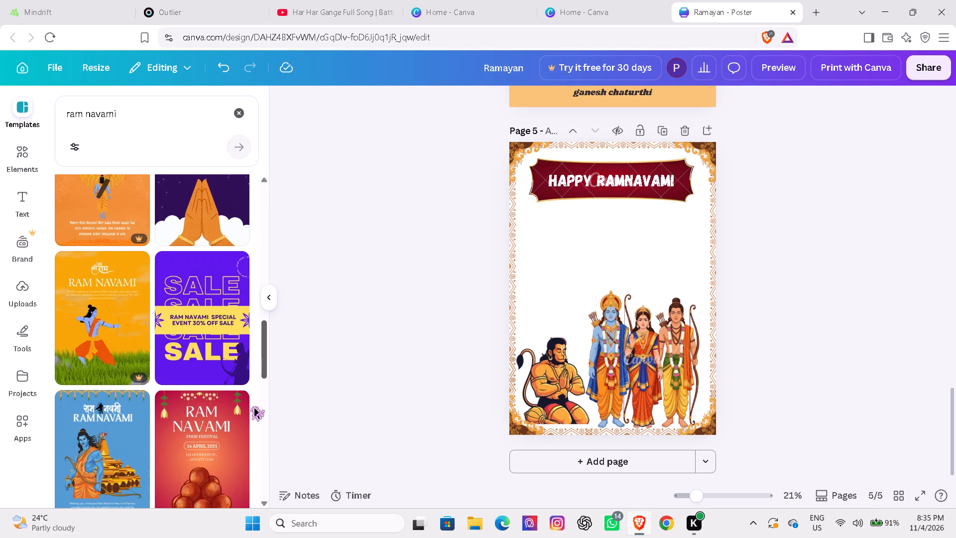
{"action": "left_click_drag", "start_coordinate": [254, 408], "coordinate": [245, 401]}
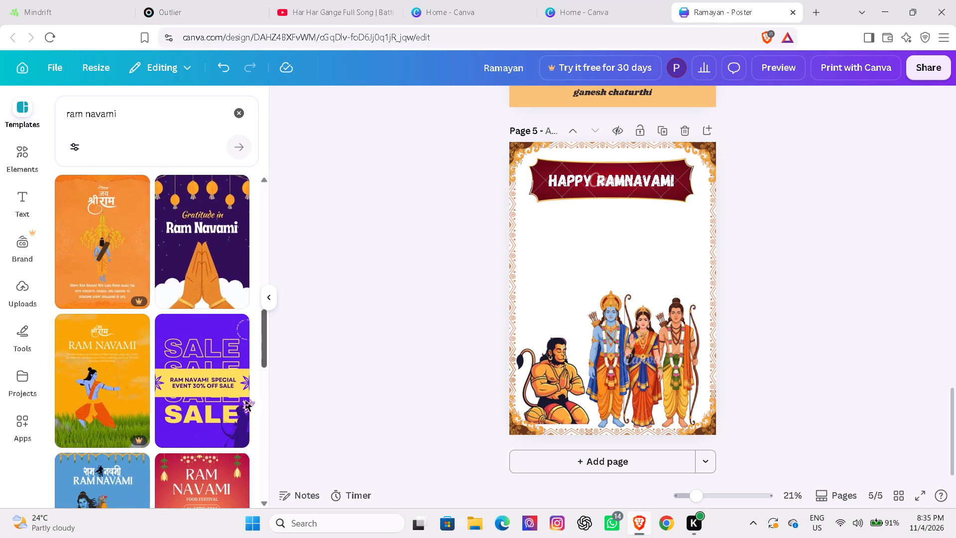
{"action": "left_click_drag", "start_coordinate": [245, 401], "coordinate": [242, 431]}
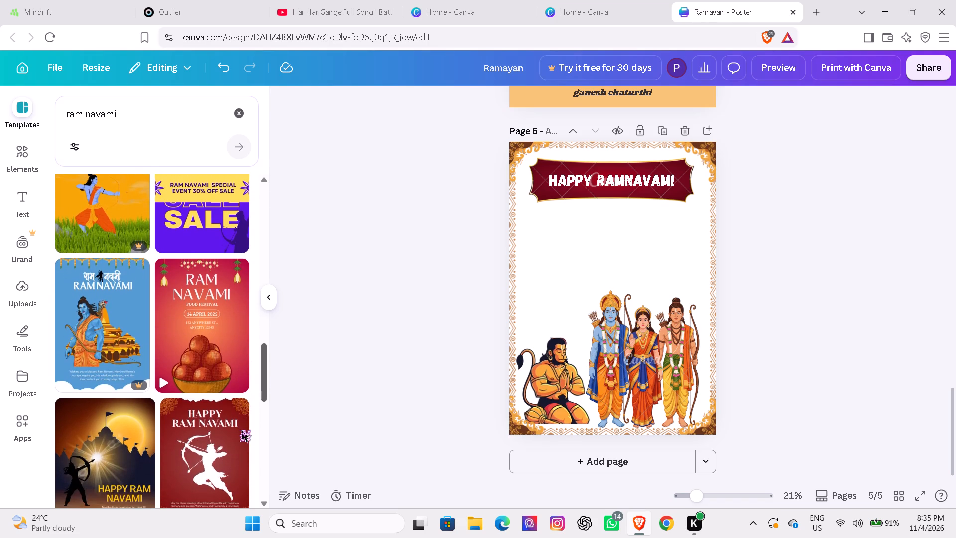
{"action": "left_click_drag", "start_coordinate": [242, 431], "coordinate": [241, 441]}
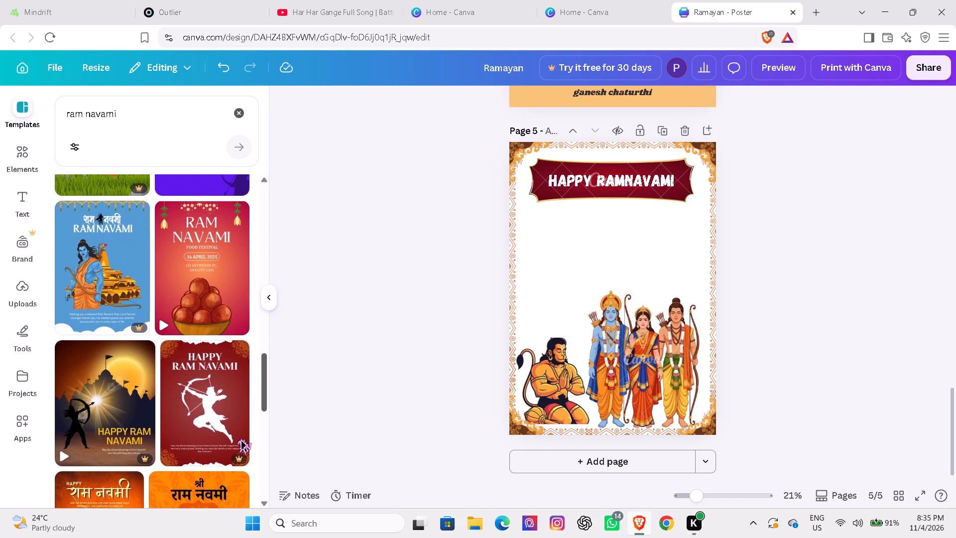
{"action": "left_click_drag", "start_coordinate": [241, 441], "coordinate": [241, 435]}
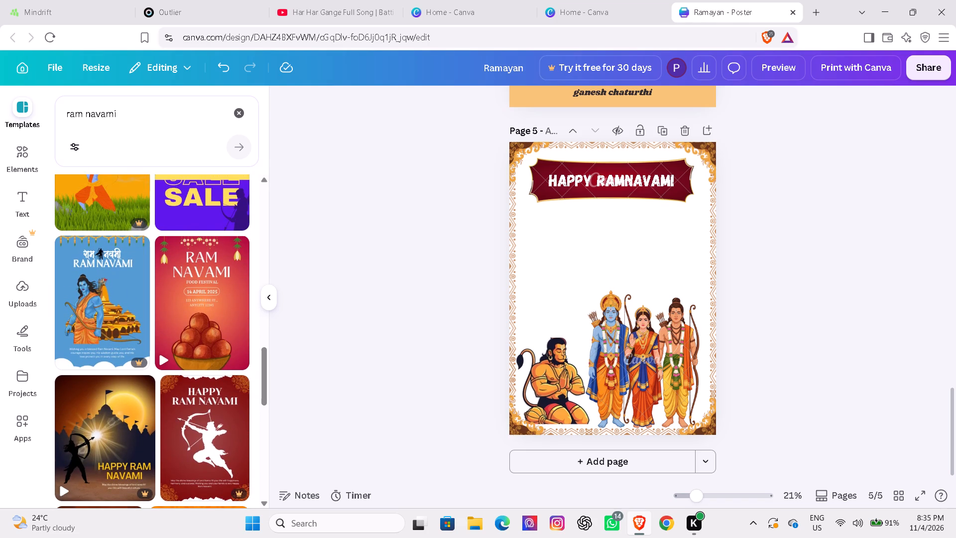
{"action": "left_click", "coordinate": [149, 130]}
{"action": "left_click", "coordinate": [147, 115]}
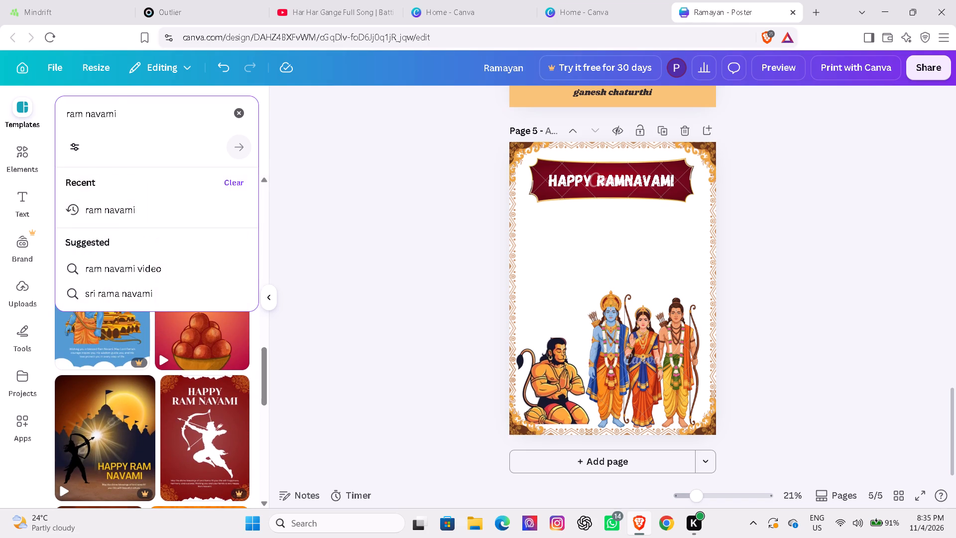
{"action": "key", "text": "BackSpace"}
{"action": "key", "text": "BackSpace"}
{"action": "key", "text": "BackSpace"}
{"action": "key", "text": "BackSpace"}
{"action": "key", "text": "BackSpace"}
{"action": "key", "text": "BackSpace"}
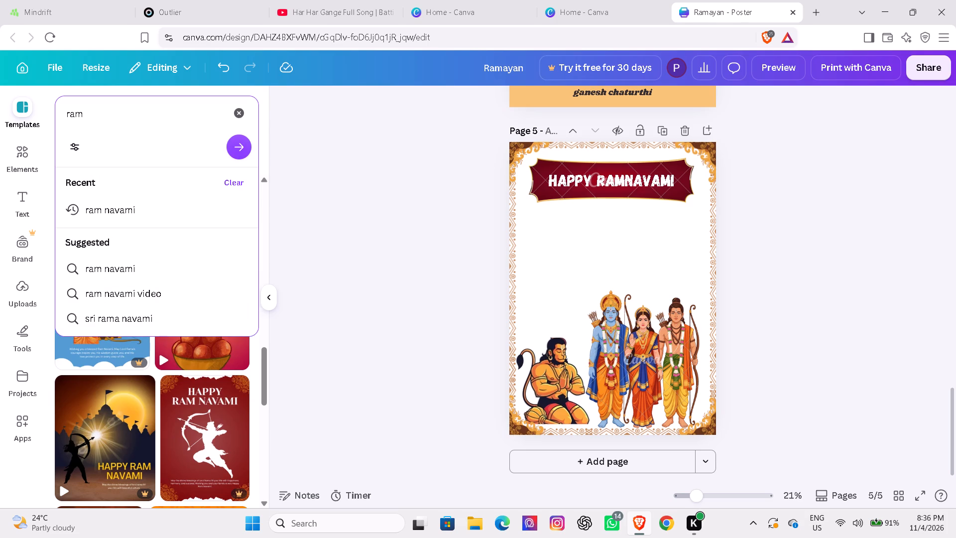
Search the graphics for "ram temple" and add the front-facing beige temple with orange flags to page 5.
{"action": "left_click", "coordinate": [27, 166]}
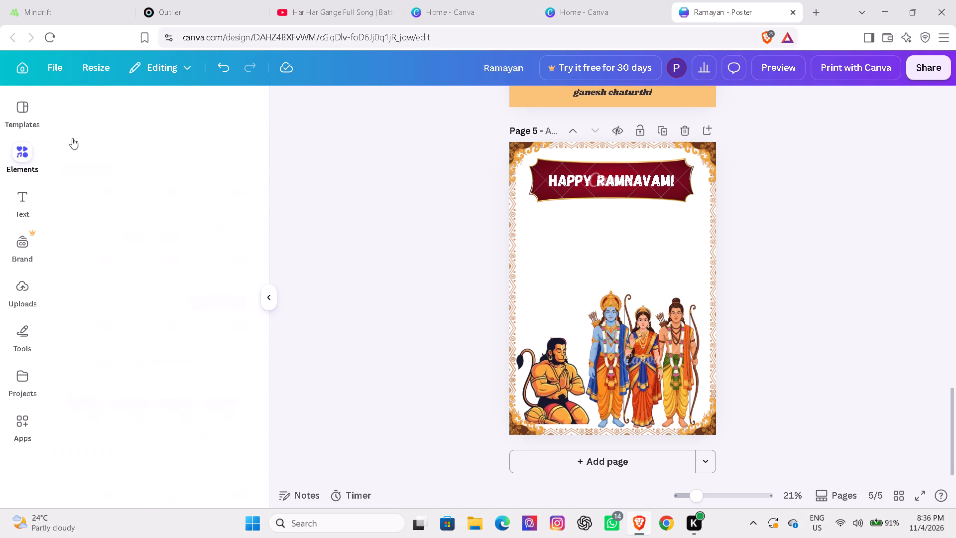
{"action": "left_click", "coordinate": [68, 101]}
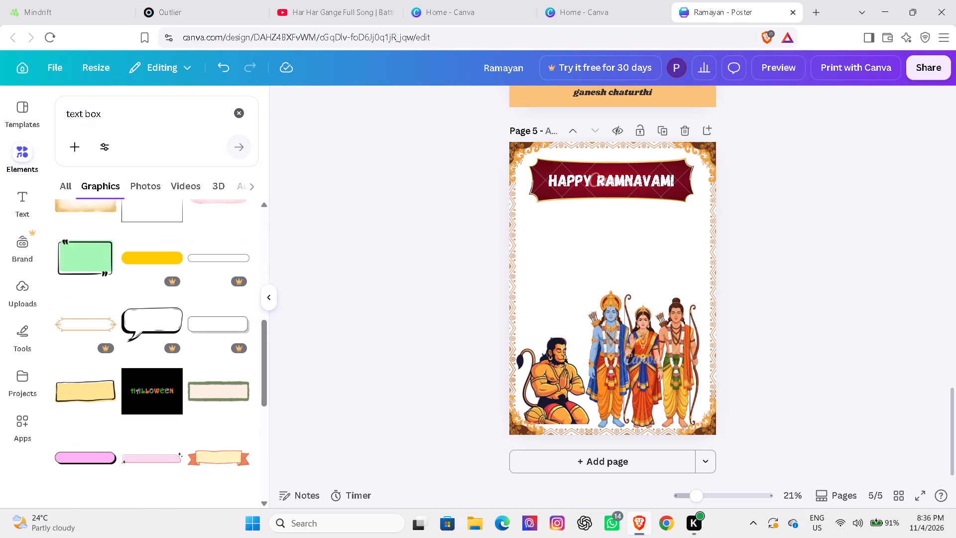
{"action": "left_click", "coordinate": [91, 114]}
{"action": "left_click", "coordinate": [119, 117]}
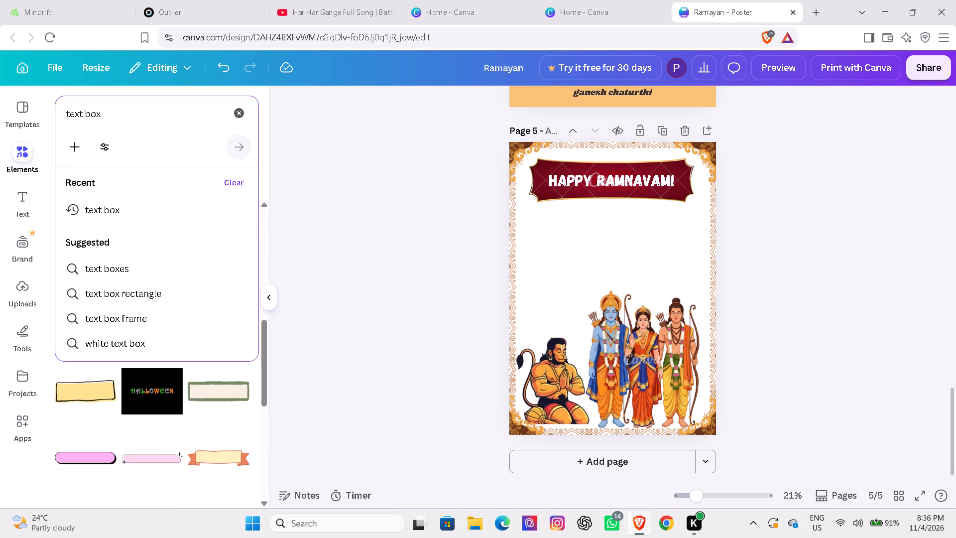
{"action": "key", "text": "BackSpace"}
{"action": "key", "text": "BackSpace"}
{"action": "key", "text": "BackSpace"}
{"action": "key", "text": "BackSpace"}
{"action": "key", "text": "BackSpace"}
{"action": "key", "text": "BackSpace"}
{"action": "key", "text": "BackSpace"}
{"action": "key", "text": "BackSpace"}
{"action": "key", "text": "BackSpace"}
{"action": "key", "text": "BackSpace"}
{"action": "key", "text": "BackSpace"}
{"action": "key", "text": "BackSpace"}
{"action": "key", "text": "BackSpace"}
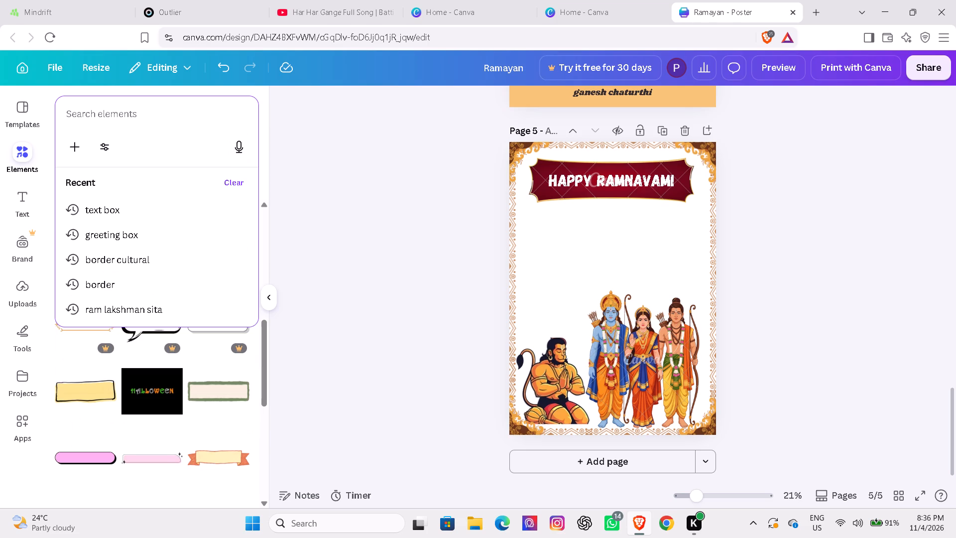
{"action": "key", "text": "r"}
{"action": "type", "text": "am"}
{"action": "key", "text": "space"}
{"action": "type", "text": "temple"}
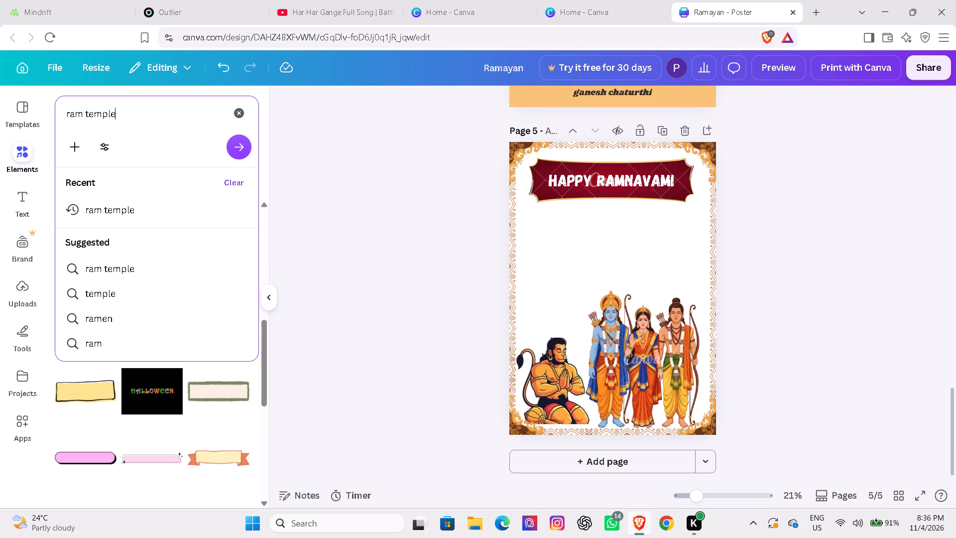
{"action": "key", "text": "Return"}
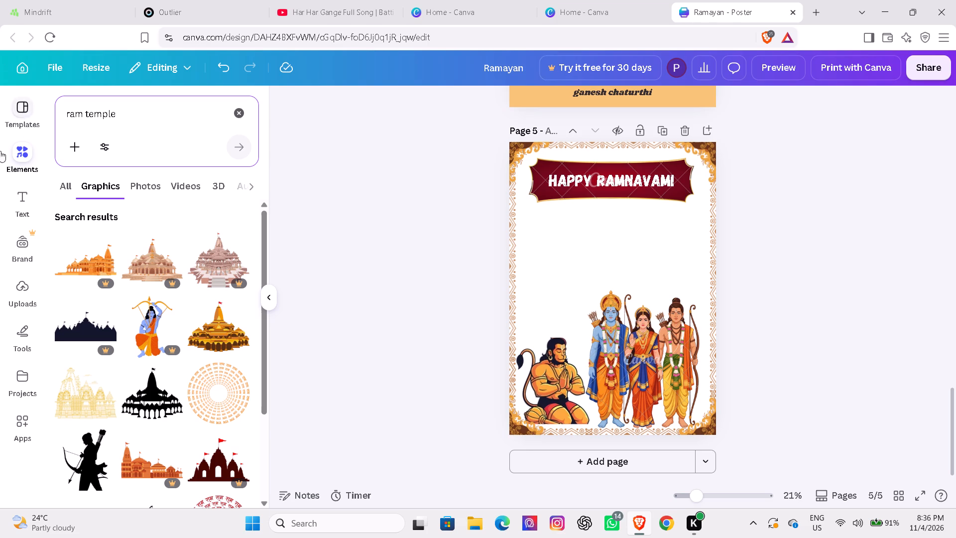
{"action": "left_click", "coordinate": [139, 254]}
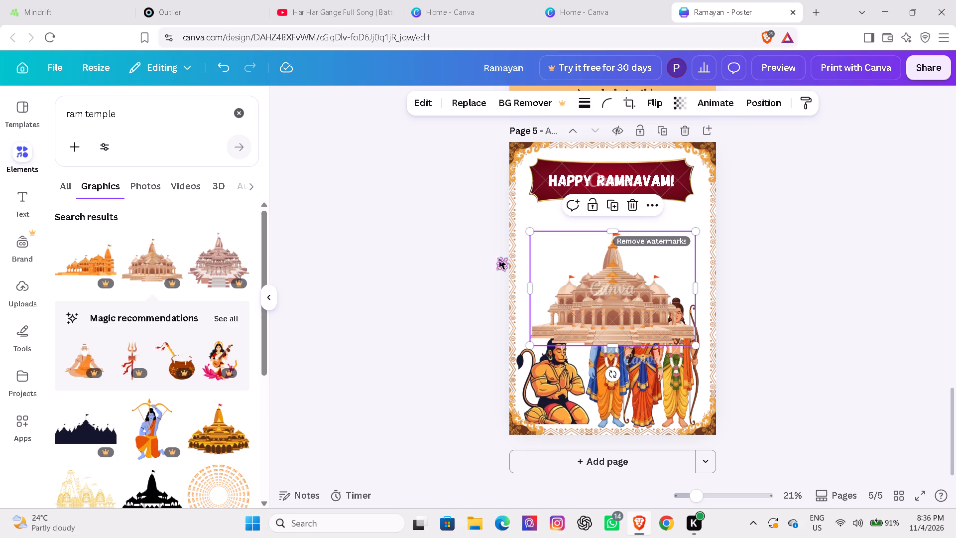
{"action": "left_click", "coordinate": [634, 205]}
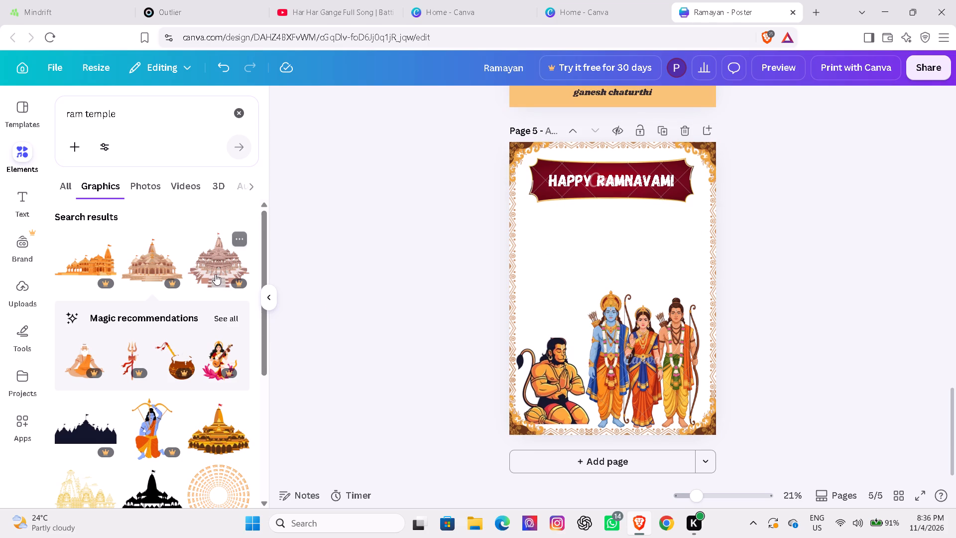
{"action": "left_click", "coordinate": [158, 265]}
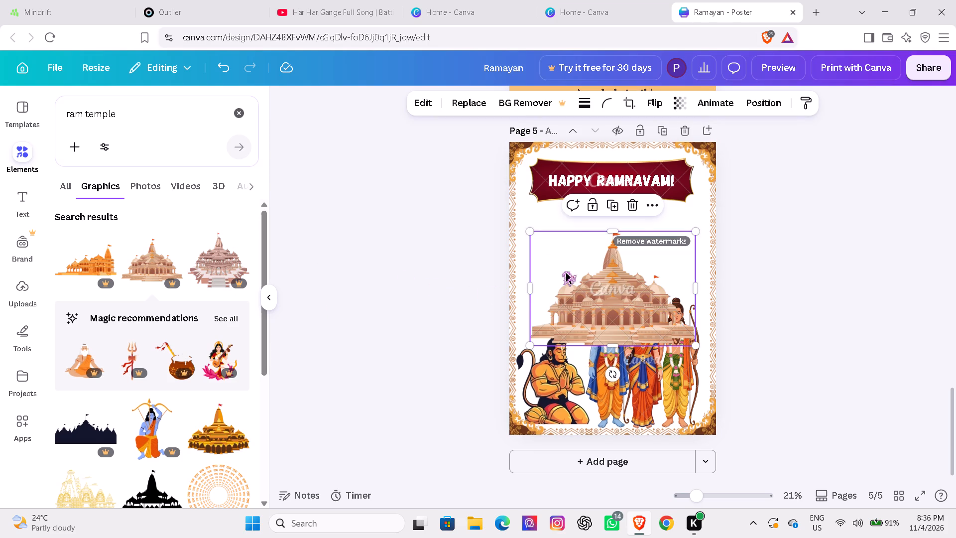
Send the temple graphic to the back so it sits behind Hanuman, Ram, Sita and Lakshman.
{"action": "left_click", "coordinate": [648, 206]}
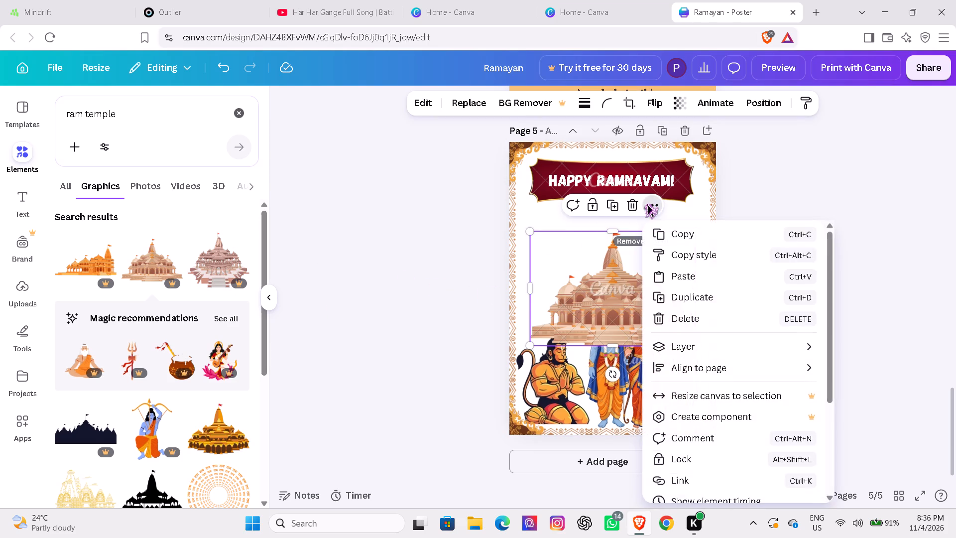
{"action": "left_click", "coordinate": [695, 346]}
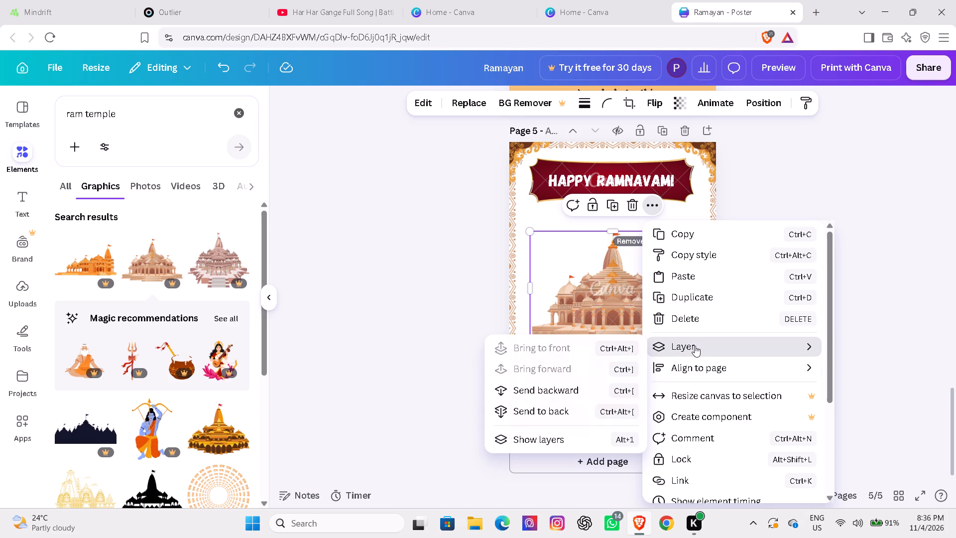
{"action": "left_click", "coordinate": [578, 412]}
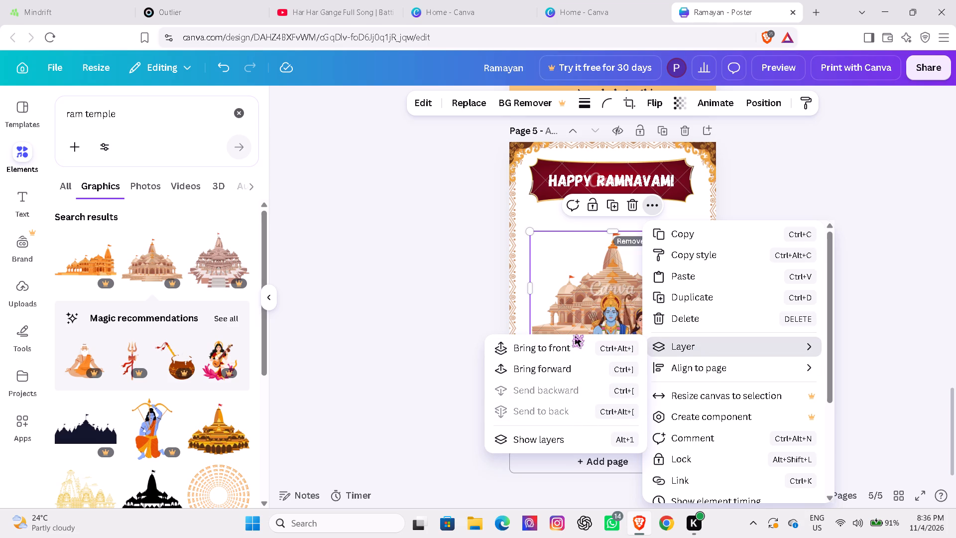
Enlarge the temple graphic to nearly the full page width and extend its height upward.
{"action": "left_click_drag", "start_coordinate": [565, 292], "coordinate": [560, 329]}
{"action": "left_click_drag", "start_coordinate": [523, 268], "coordinate": [508, 225]}
{"action": "left_click_drag", "start_coordinate": [558, 280], "coordinate": [574, 287]}
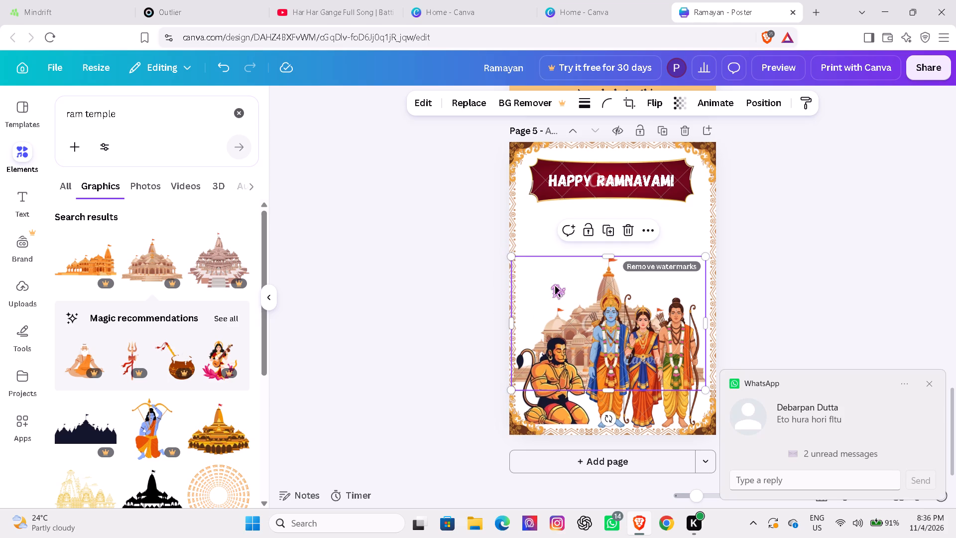
{"action": "left_click_drag", "start_coordinate": [604, 258], "coordinate": [605, 235]}
Position the temple horizontally centred behind the figures, with its top flag just below the red banner.
{"action": "left_click_drag", "start_coordinate": [609, 256], "coordinate": [608, 275]}
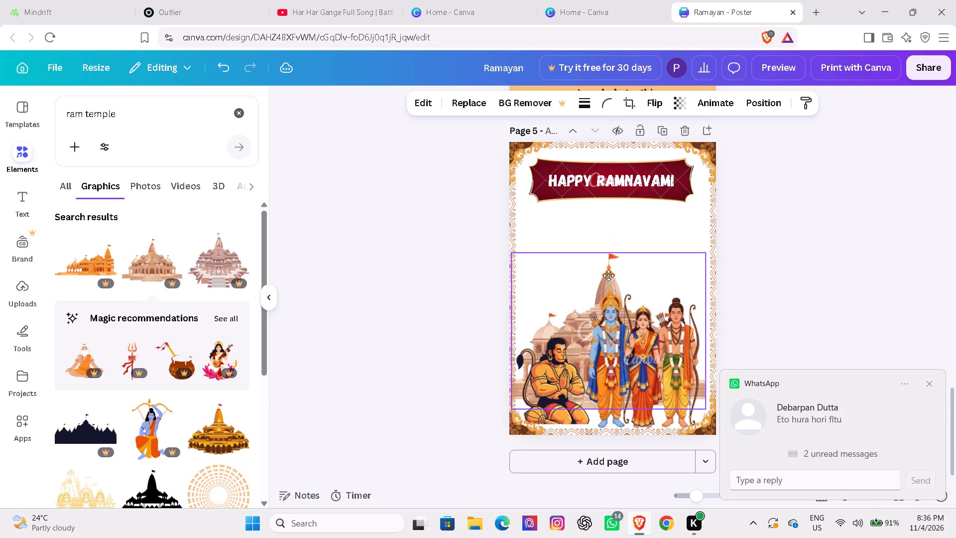
{"action": "left_click_drag", "start_coordinate": [608, 275], "coordinate": [608, 298]}
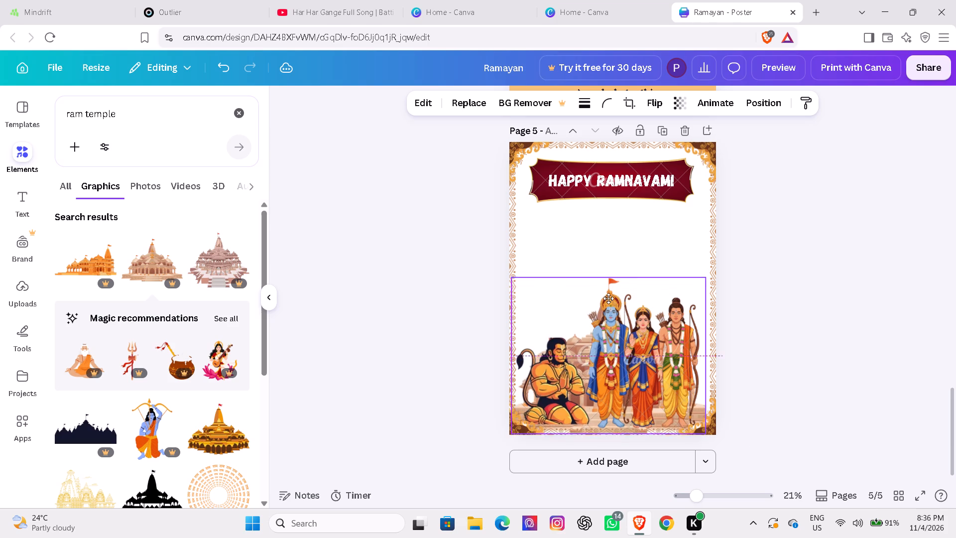
{"action": "left_click_drag", "start_coordinate": [608, 298], "coordinate": [618, 231]}
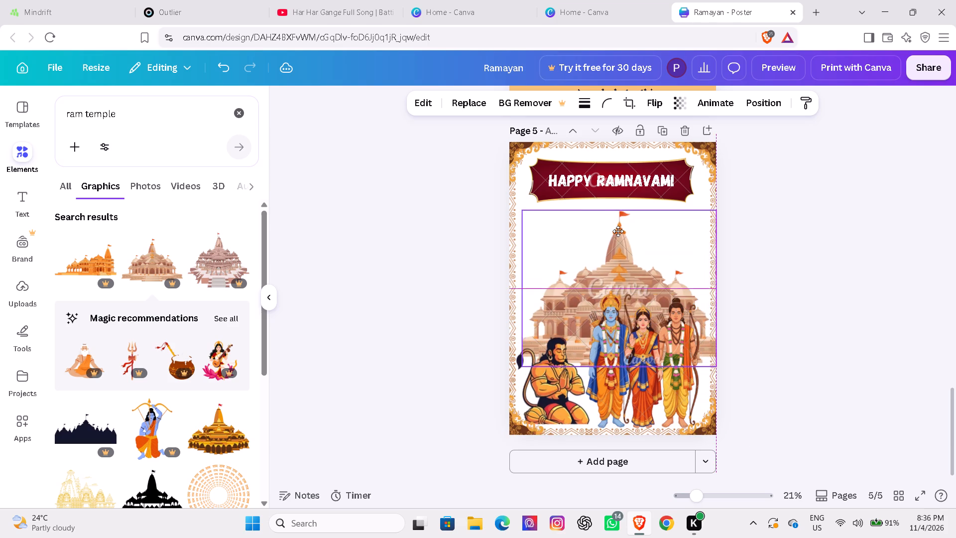
{"action": "left_click_drag", "start_coordinate": [618, 231], "coordinate": [612, 228]}
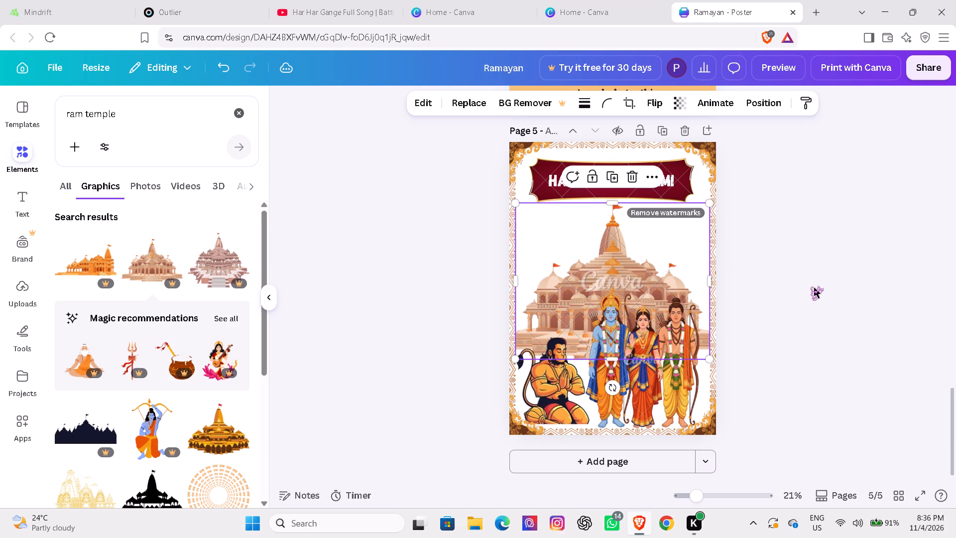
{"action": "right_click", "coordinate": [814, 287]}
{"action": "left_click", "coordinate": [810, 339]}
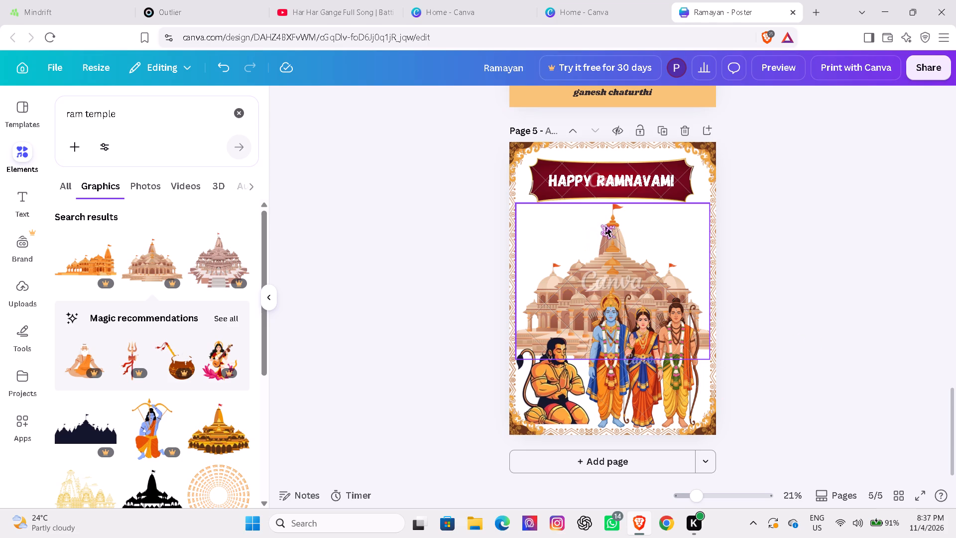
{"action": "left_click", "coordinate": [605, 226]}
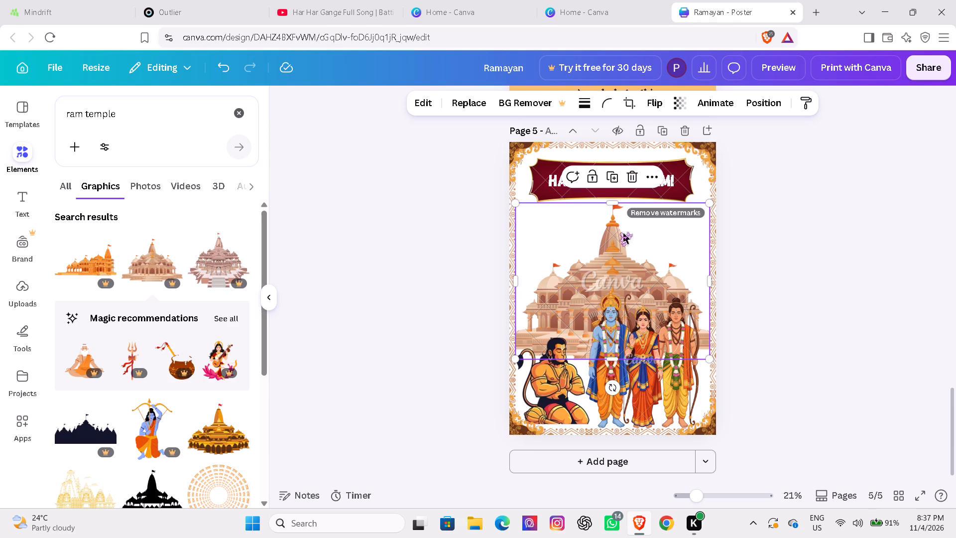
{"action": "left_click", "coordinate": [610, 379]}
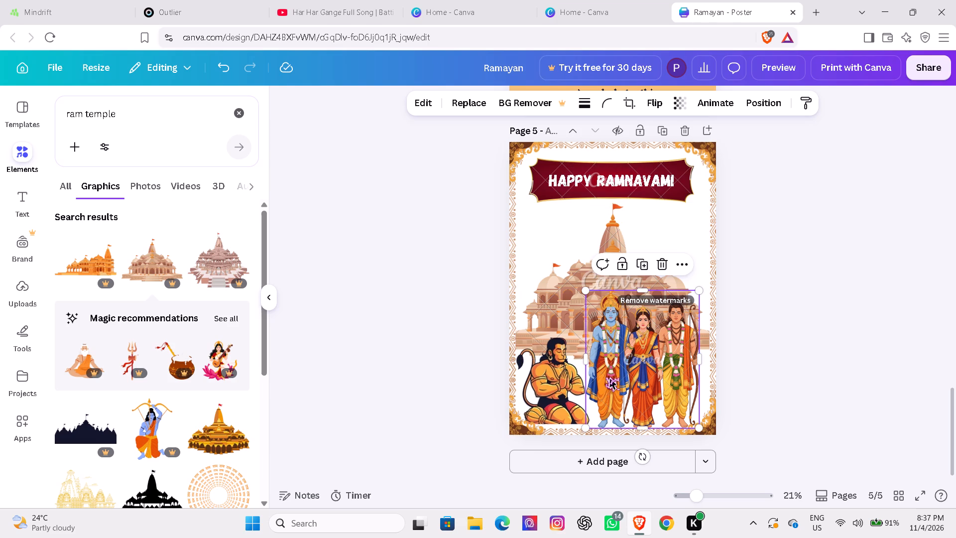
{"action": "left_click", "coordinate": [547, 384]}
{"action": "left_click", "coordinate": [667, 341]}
Search the graphics for "crackers".
{"action": "left_click", "coordinate": [134, 121]}
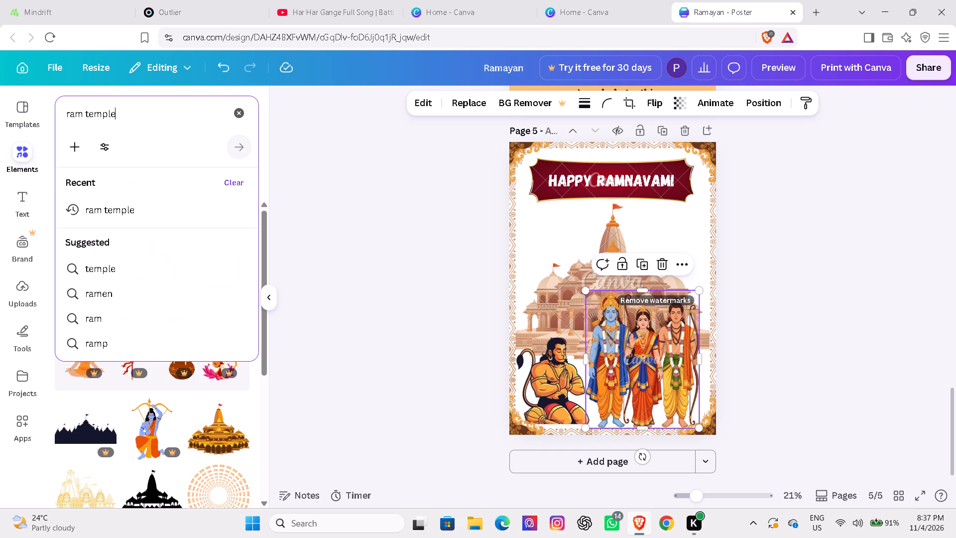
{"action": "key", "text": "BackSpace"}
{"action": "key", "text": "BackSpace"}
{"action": "key", "text": "BackSpace"}
{"action": "key", "text": "BackSpace"}
{"action": "key", "text": "BackSpace"}
{"action": "key", "text": "BackSpace"}
{"action": "key", "text": "BackSpace"}
{"action": "key", "text": "BackSpace"}
{"action": "key", "text": "BackSpace"}
{"action": "key", "text": "BackSpace"}
{"action": "key", "text": "BackSpace"}
{"action": "key", "text": "BackSpace"}
{"action": "key", "text": "BackSpace"}
{"action": "key", "text": "BackSpace"}
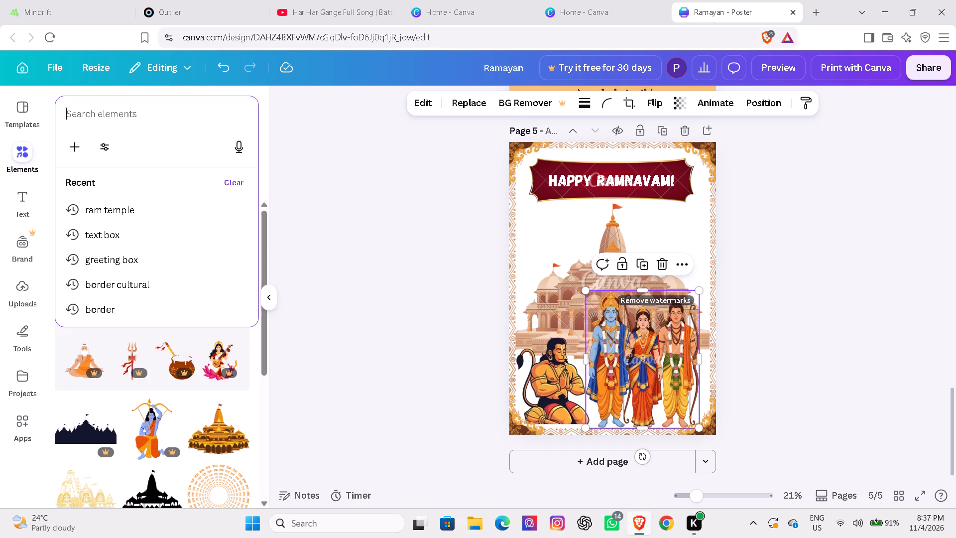
{"action": "type", "text": "crackers"}
{"action": "key", "text": "Return"}
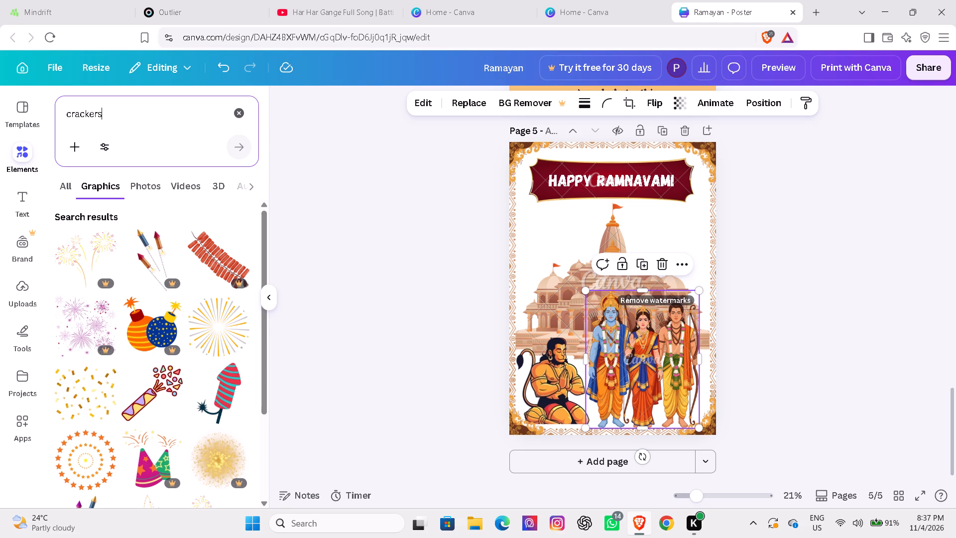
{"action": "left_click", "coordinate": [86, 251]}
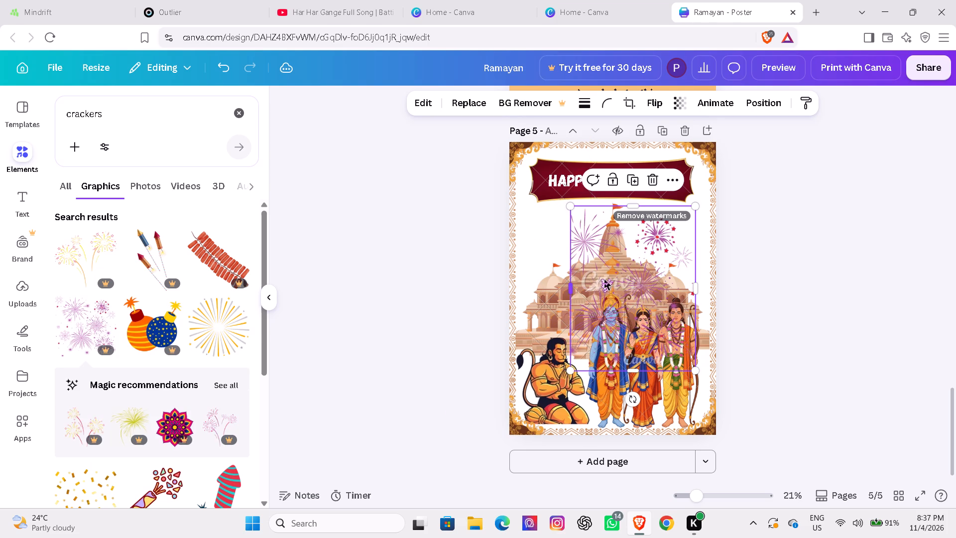
{"action": "left_click_drag", "start_coordinate": [696, 372], "coordinate": [616, 252]}
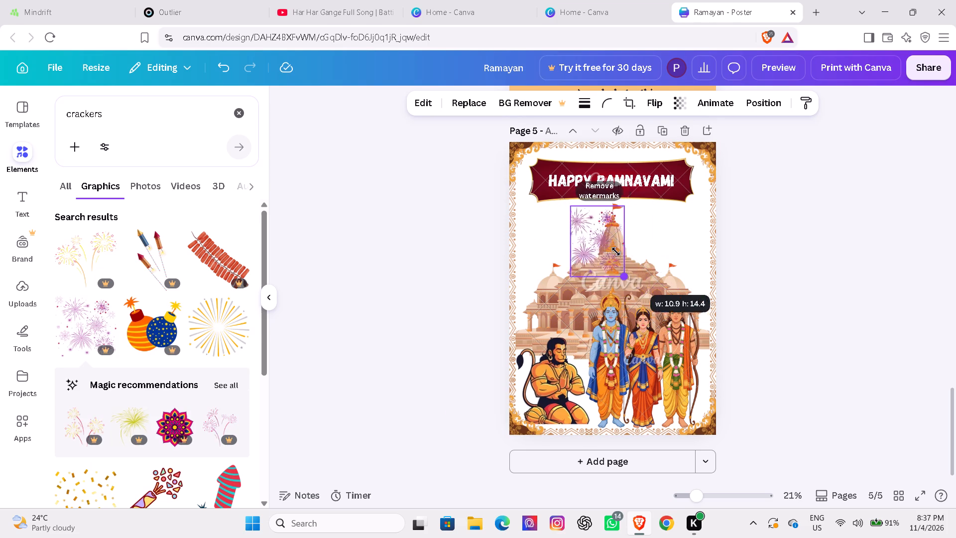
{"action": "left_click_drag", "start_coordinate": [616, 252], "coordinate": [612, 244]}
{"action": "left_click_drag", "start_coordinate": [588, 229], "coordinate": [678, 236]}
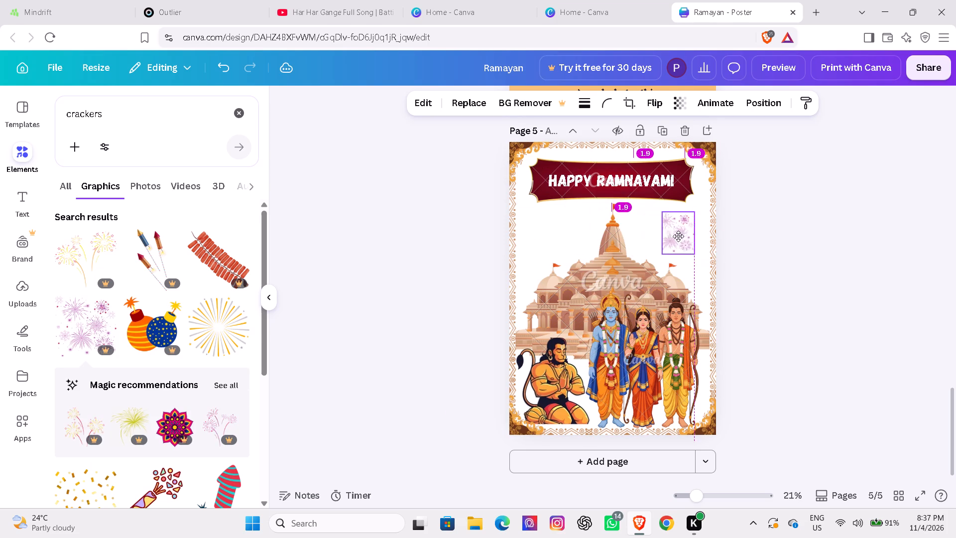
{"action": "left_click_drag", "start_coordinate": [678, 236], "coordinate": [678, 236]}
{"action": "left_click_drag", "start_coordinate": [656, 210], "coordinate": [638, 200]}
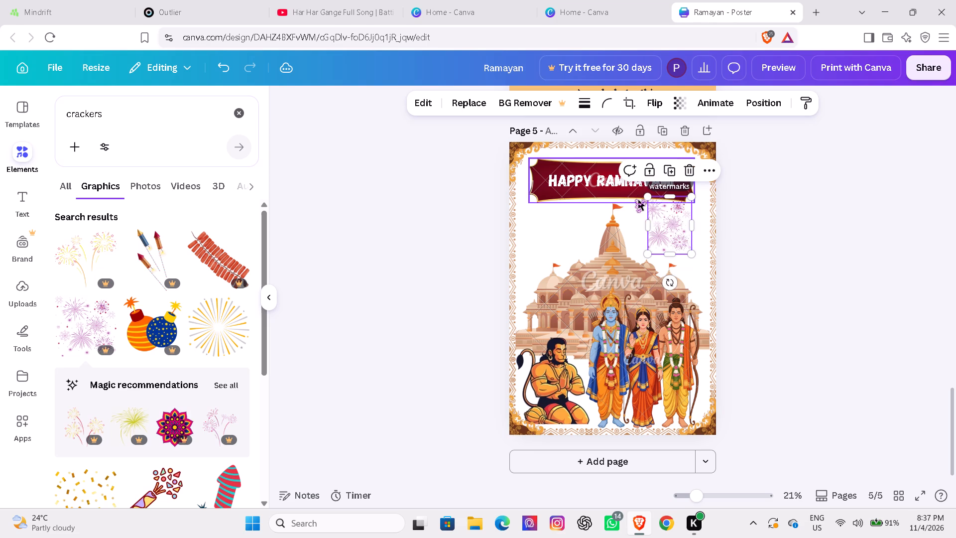
{"action": "left_click_drag", "start_coordinate": [655, 218], "coordinate": [666, 225]}
{"action": "left_click", "coordinate": [796, 255]}
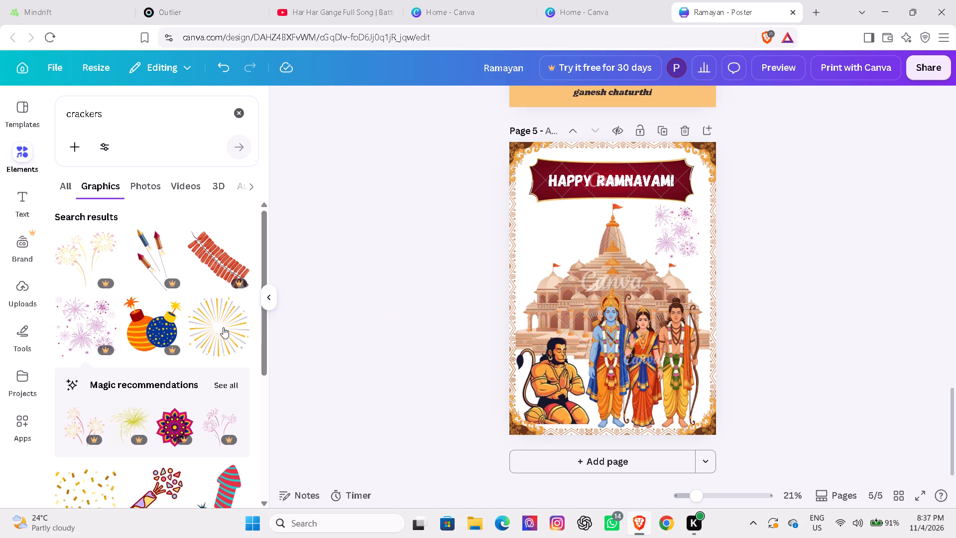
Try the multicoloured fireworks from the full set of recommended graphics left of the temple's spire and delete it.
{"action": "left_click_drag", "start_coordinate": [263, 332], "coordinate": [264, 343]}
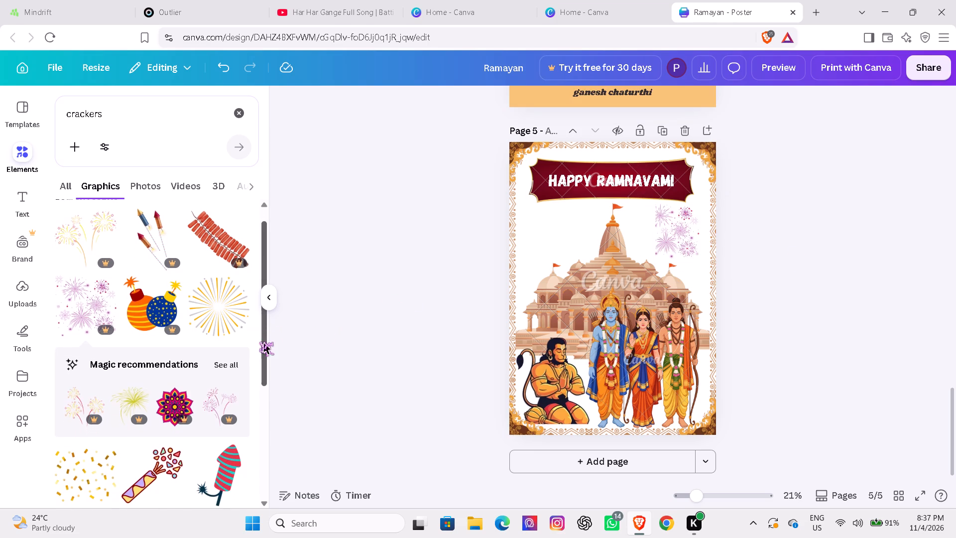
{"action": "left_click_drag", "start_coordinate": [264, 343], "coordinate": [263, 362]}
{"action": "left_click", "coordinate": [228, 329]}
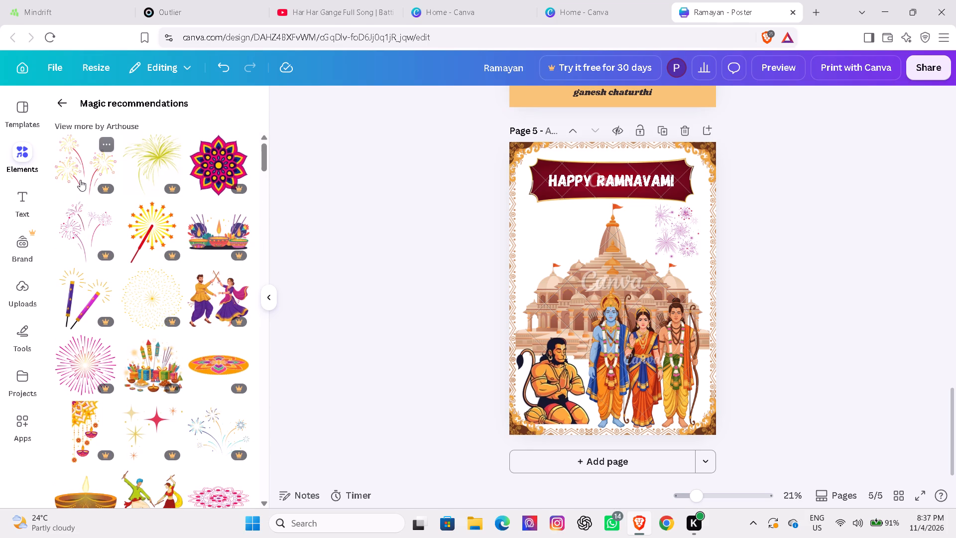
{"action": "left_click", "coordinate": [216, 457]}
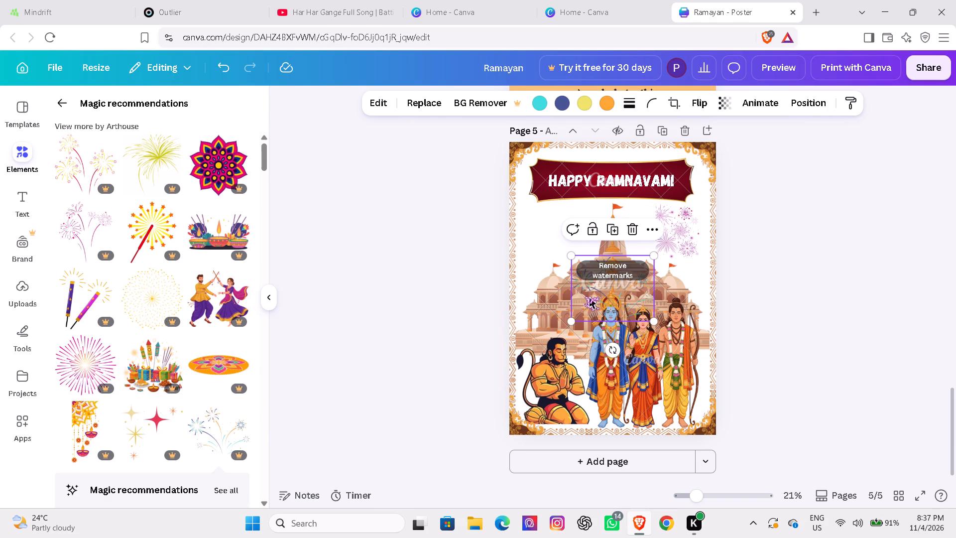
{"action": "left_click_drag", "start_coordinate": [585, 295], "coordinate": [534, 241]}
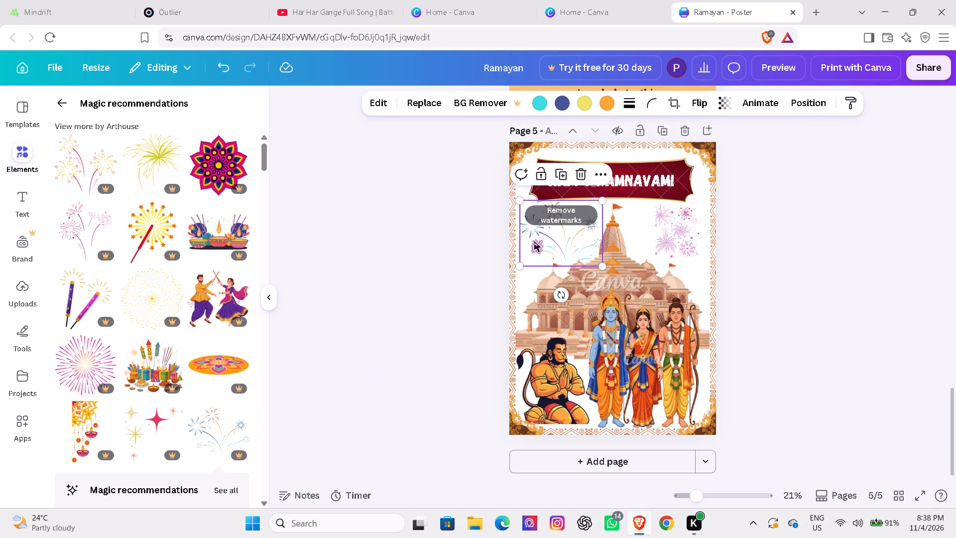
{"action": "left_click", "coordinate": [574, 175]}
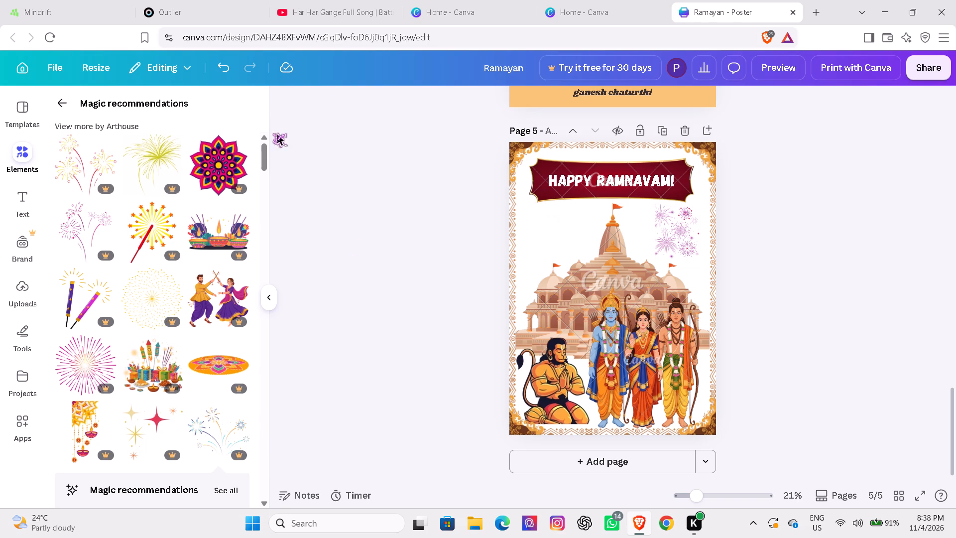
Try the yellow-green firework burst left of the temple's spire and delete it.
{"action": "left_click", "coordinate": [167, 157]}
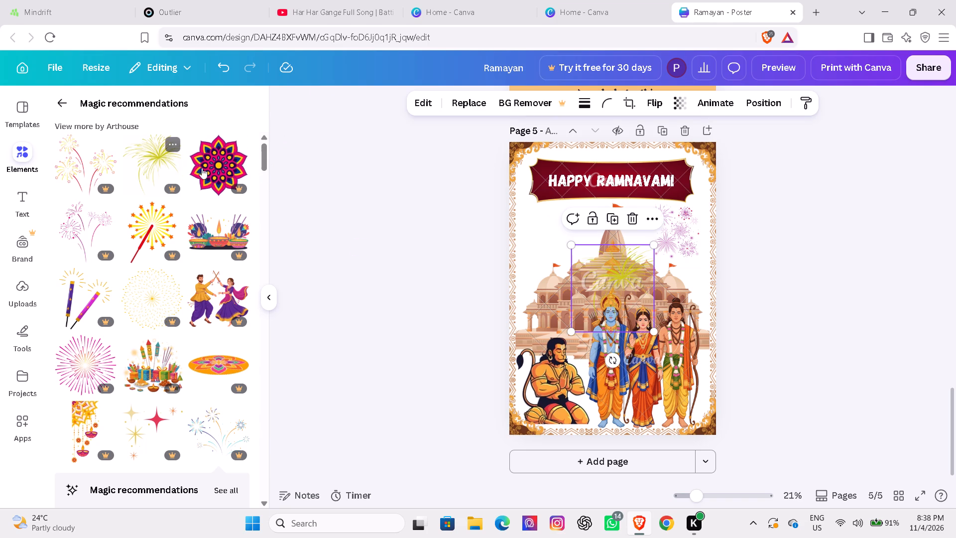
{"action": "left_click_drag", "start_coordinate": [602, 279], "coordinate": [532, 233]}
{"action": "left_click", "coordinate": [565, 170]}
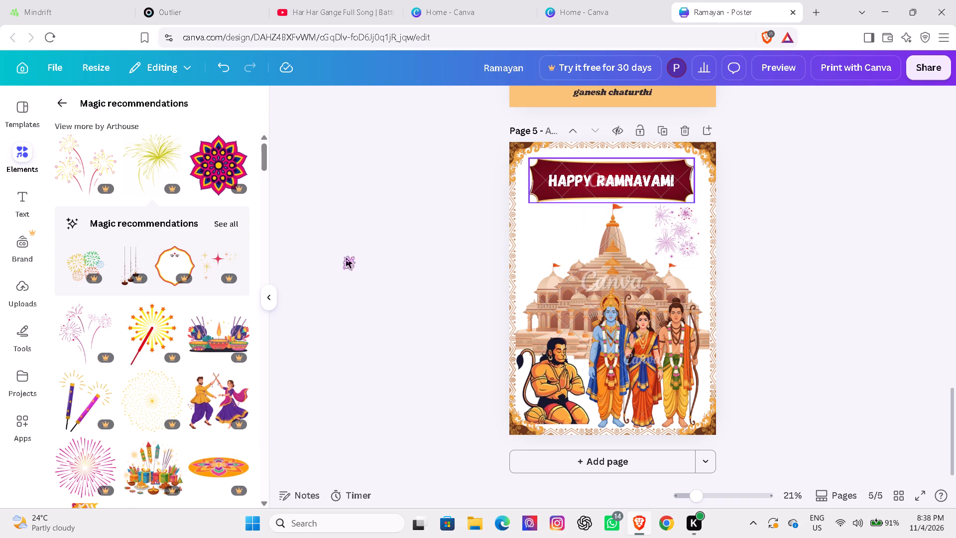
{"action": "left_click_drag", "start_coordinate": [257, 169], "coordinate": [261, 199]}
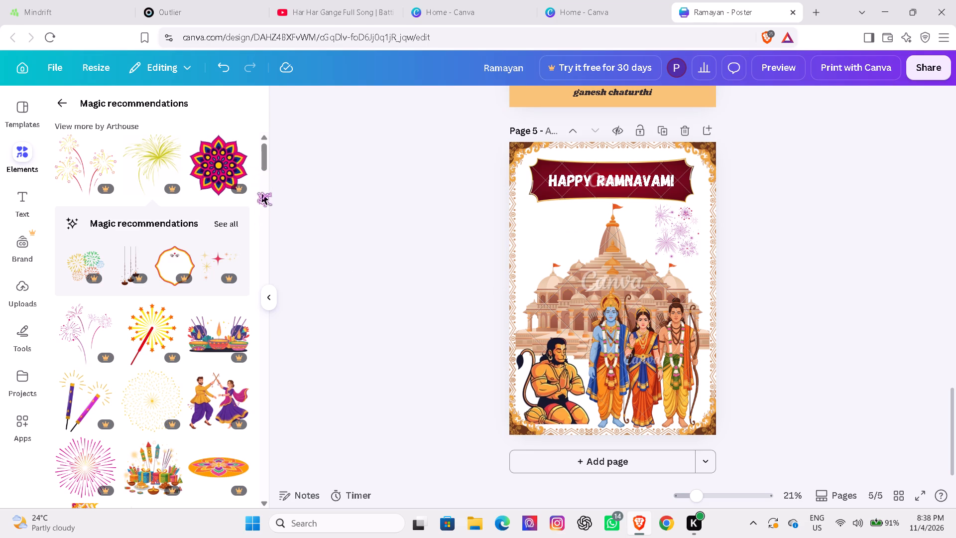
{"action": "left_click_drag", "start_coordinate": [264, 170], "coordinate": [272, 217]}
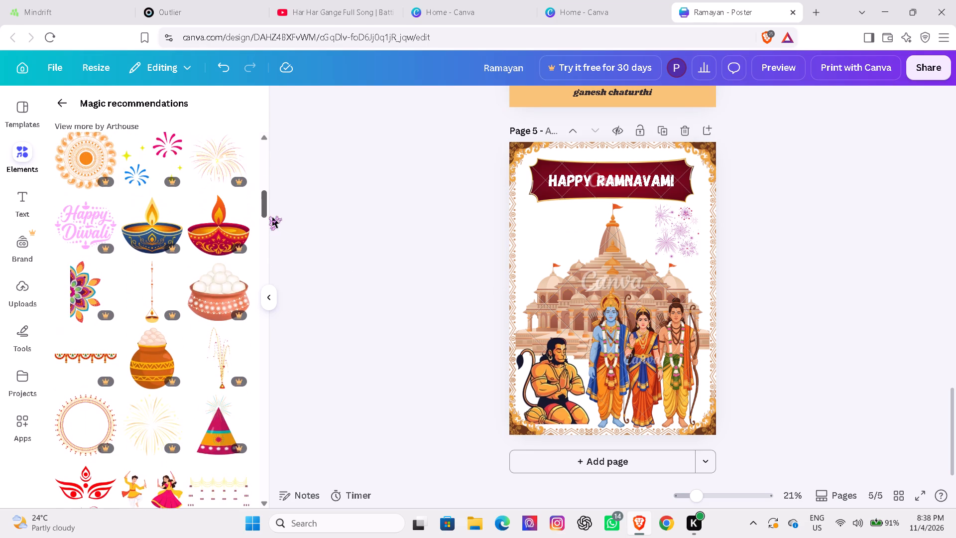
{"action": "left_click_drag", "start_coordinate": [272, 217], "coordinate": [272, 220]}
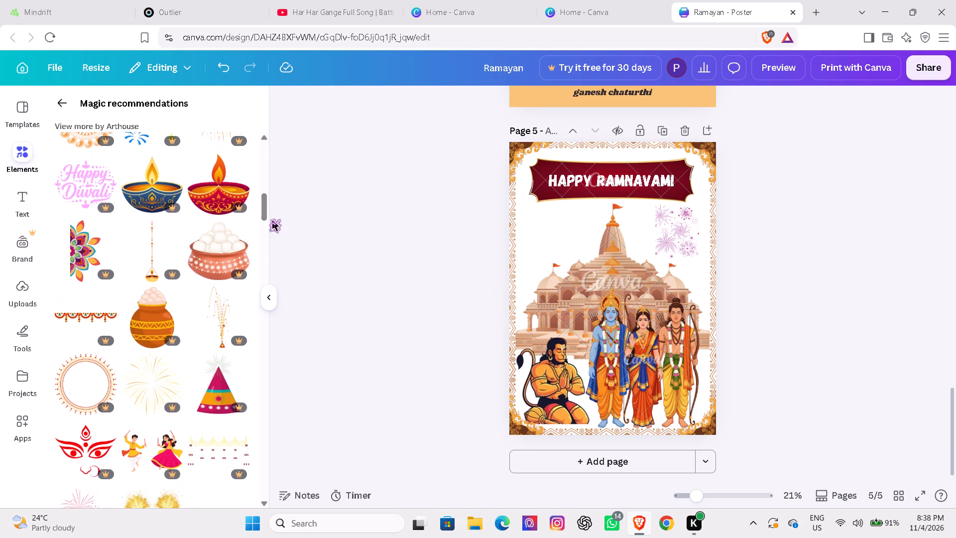
Copy the purple fireworks graphic and place the duplicate left of the temple's spire.
{"action": "left_click", "coordinate": [683, 218]}
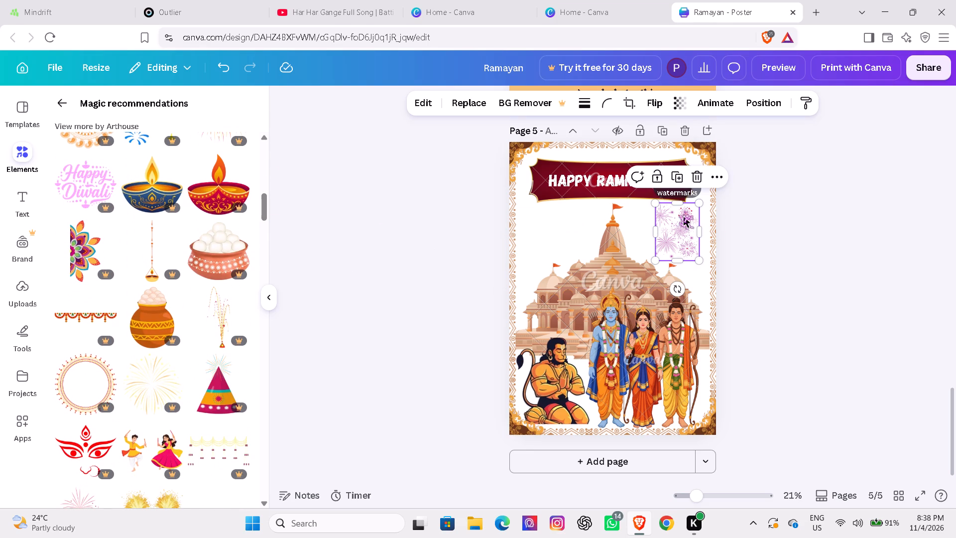
{"action": "key", "text": "ctrl+c"}
{"action": "left_click", "coordinate": [531, 223]}
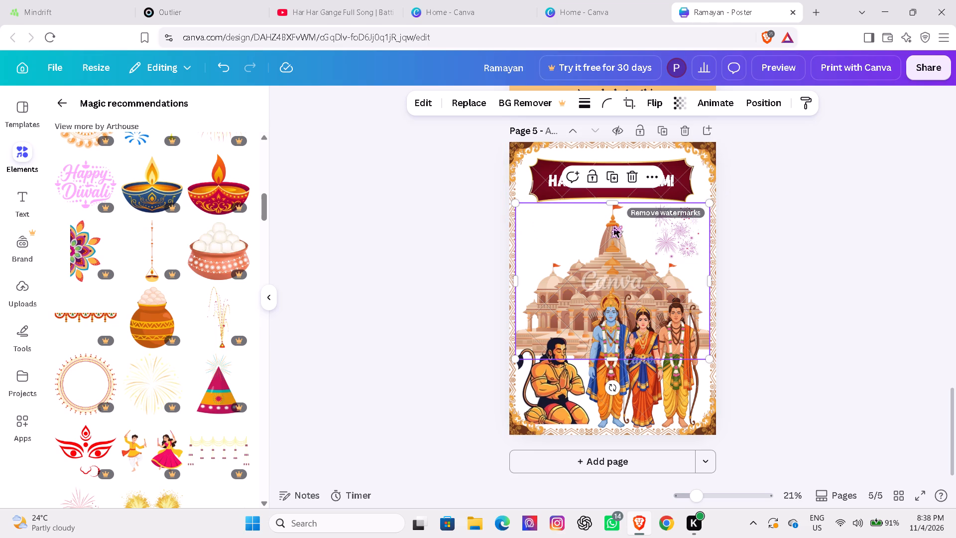
{"action": "left_click", "coordinate": [755, 236]}
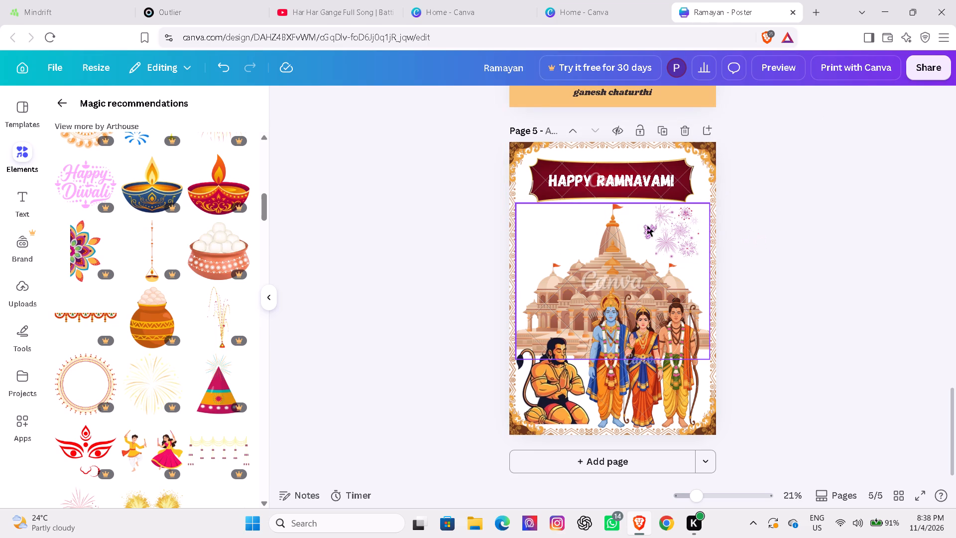
{"action": "key", "text": "ctrl+v"}
{"action": "left_click", "coordinate": [663, 226]}
{"action": "left_click_drag", "start_coordinate": [683, 230], "coordinate": [571, 228]}
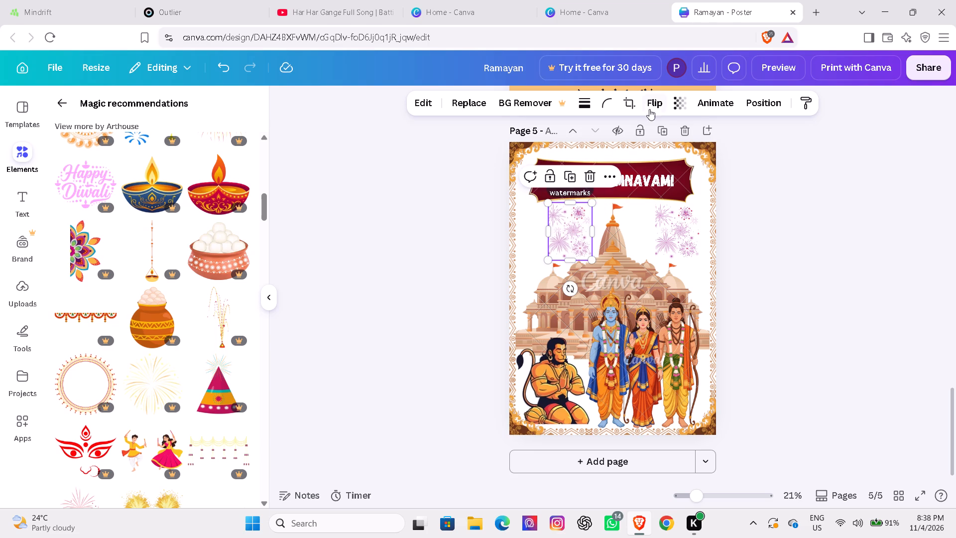
Flip the duplicate fireworks horizontally and shift it outward into the blank area near the page's left border.
{"action": "left_click", "coordinate": [654, 99]}
{"action": "left_click", "coordinate": [661, 129]}
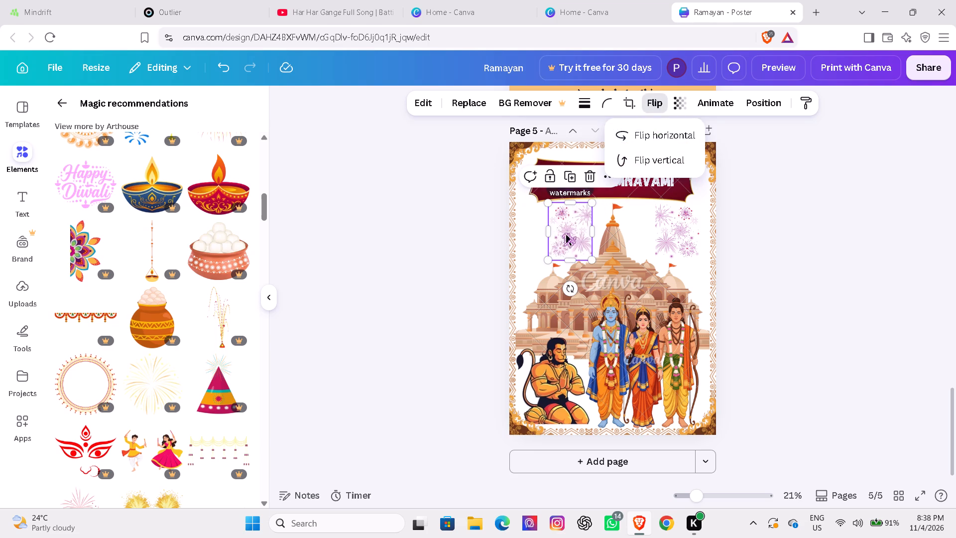
{"action": "left_click_drag", "start_coordinate": [566, 235], "coordinate": [545, 239]}
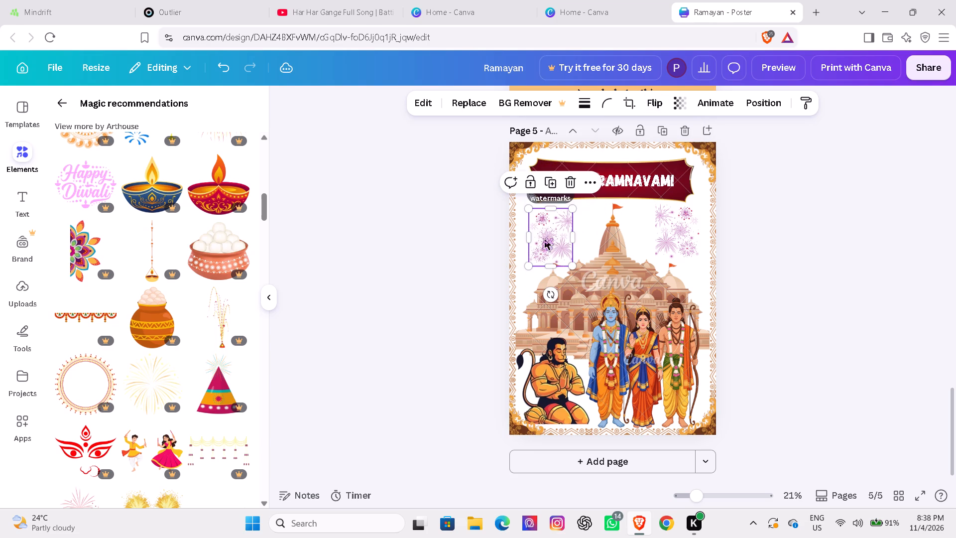
{"action": "left_click", "coordinate": [778, 269]}
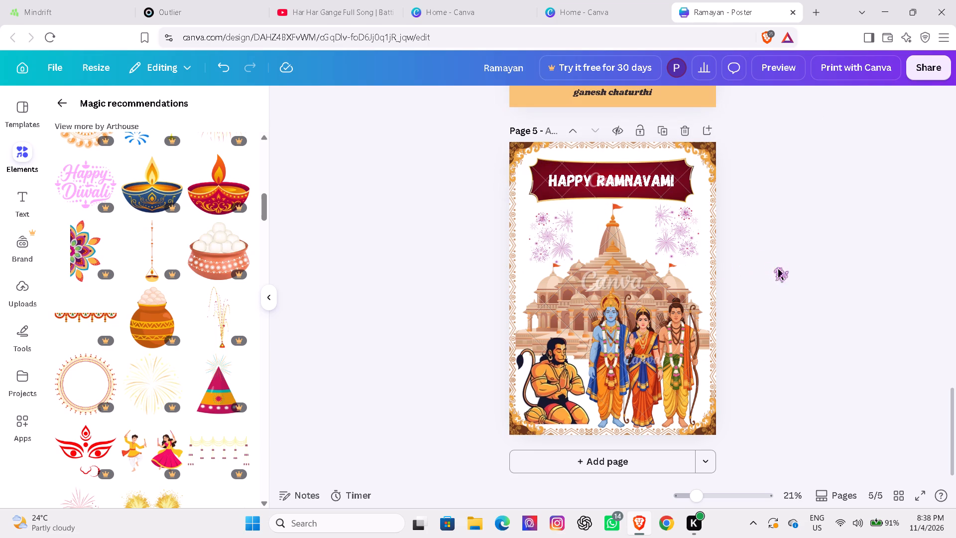
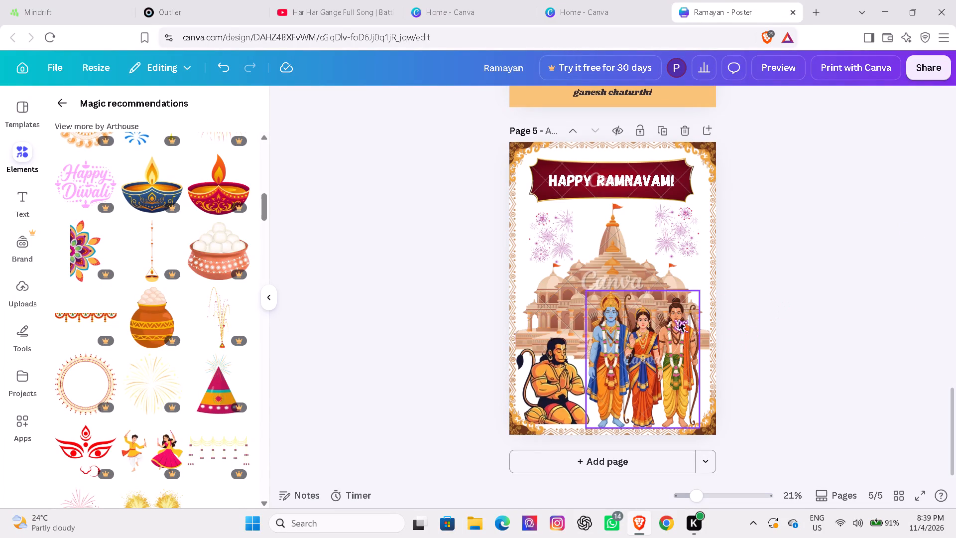
Add a new blank page 6 after the Happy RamNavami poster page.
{"action": "left_click", "coordinate": [774, 286]}
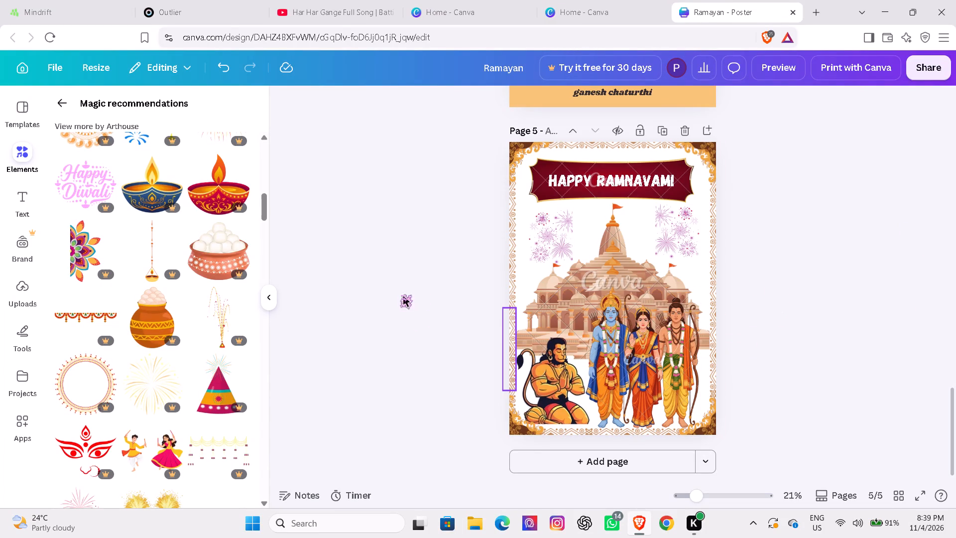
{"action": "left_click", "coordinate": [589, 458]}
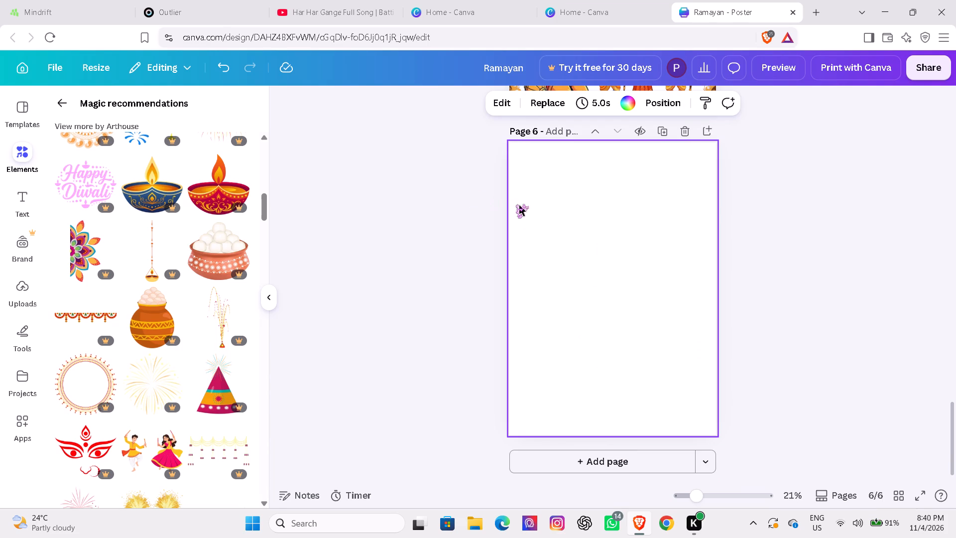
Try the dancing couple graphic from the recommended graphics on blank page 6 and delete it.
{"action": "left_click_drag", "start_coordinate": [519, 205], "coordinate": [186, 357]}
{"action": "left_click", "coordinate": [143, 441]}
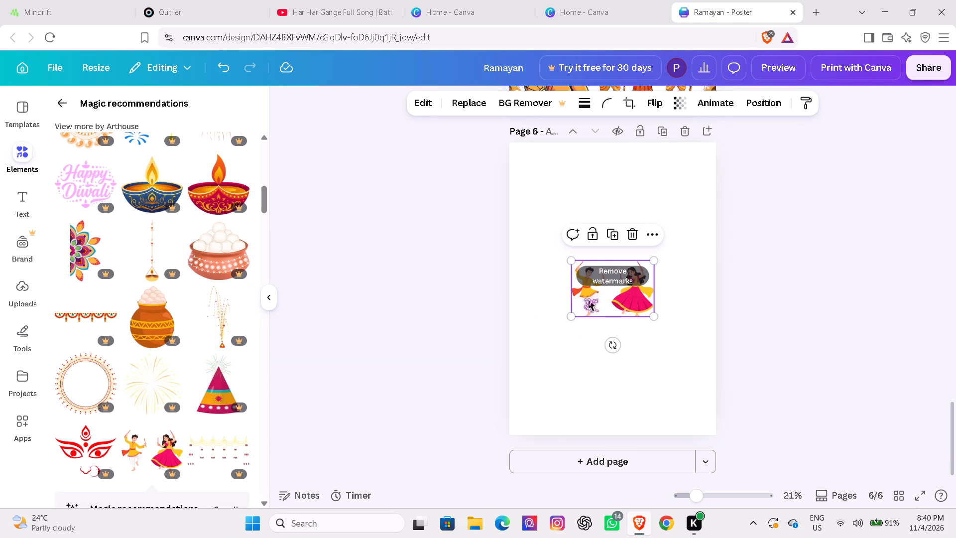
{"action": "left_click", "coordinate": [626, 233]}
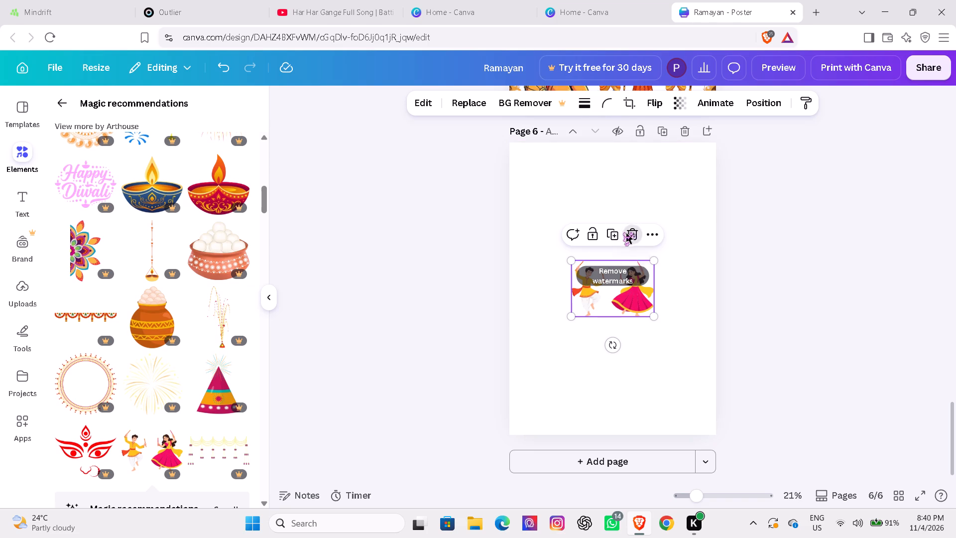